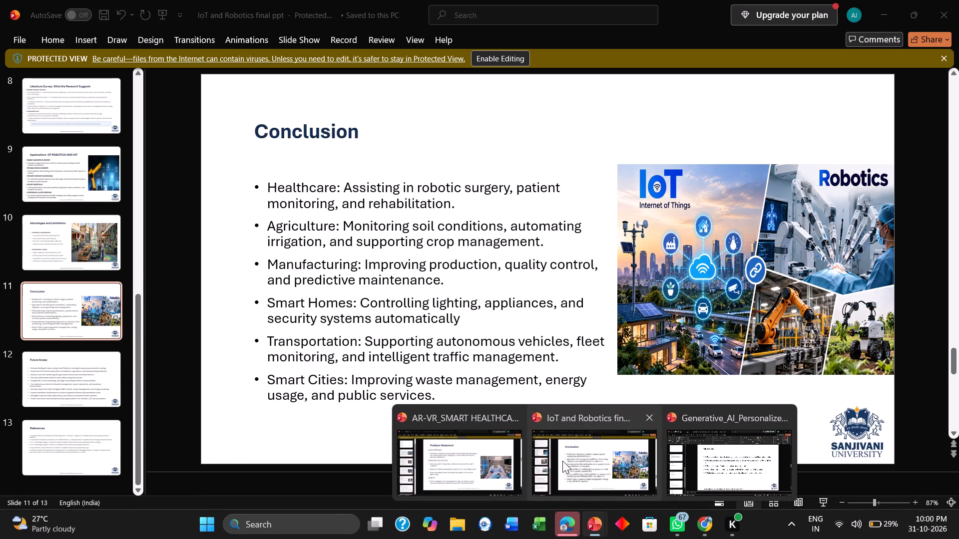
Review the slides of the IoT and Robotics presentation, from the introduction through the objectives to the applications slide.
{"action": "left_click", "coordinate": [562, 461]}
{"action": "left_click", "coordinate": [69, 262]}
{"action": "scroll", "coordinate": [69, 262], "scroll_direction": "up", "scroll_amount": 3}
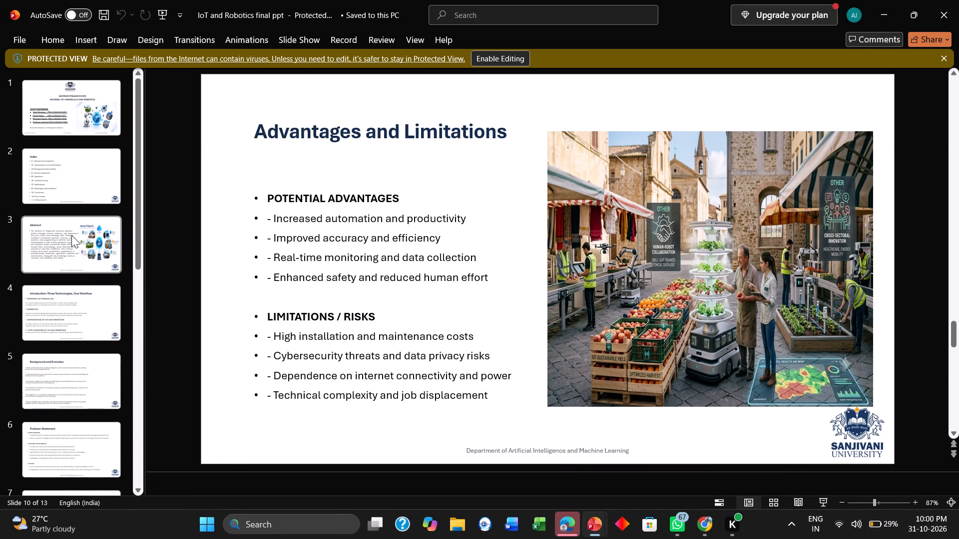
{"action": "left_click", "coordinate": [72, 233]}
{"action": "left_click", "coordinate": [59, 314]}
{"action": "left_click", "coordinate": [60, 382]}
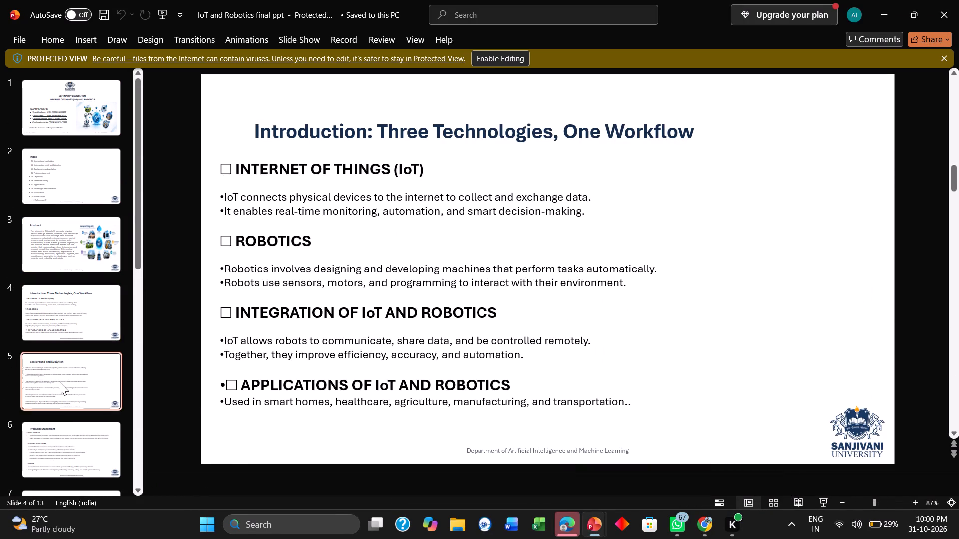
{"action": "scroll", "coordinate": [60, 382], "scroll_direction": "down", "scroll_amount": 1}
{"action": "left_click", "coordinate": [60, 382]}
{"action": "scroll", "coordinate": [75, 369], "scroll_direction": "down", "scroll_amount": 1}
{"action": "left_click", "coordinate": [75, 369]}
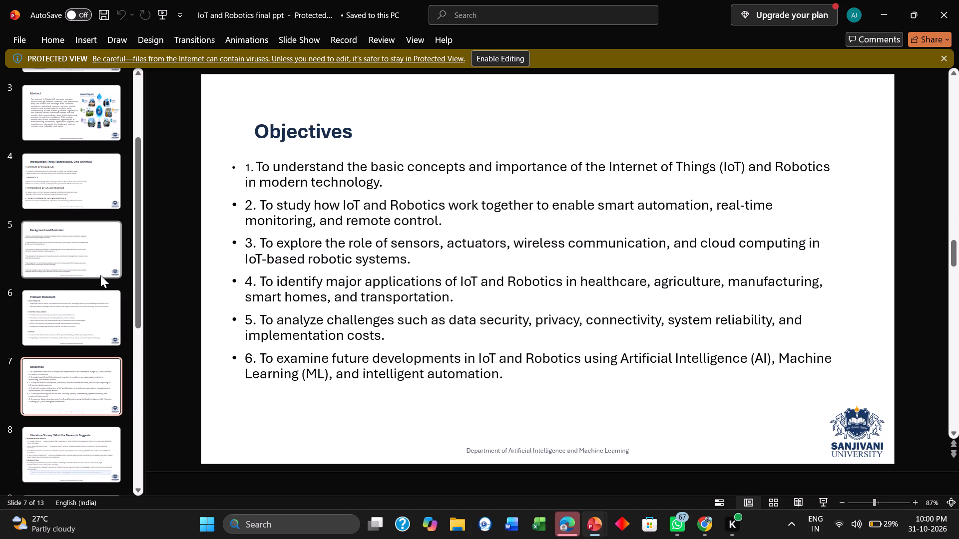
{"action": "scroll", "coordinate": [60, 396], "scroll_direction": "down", "scroll_amount": 1}
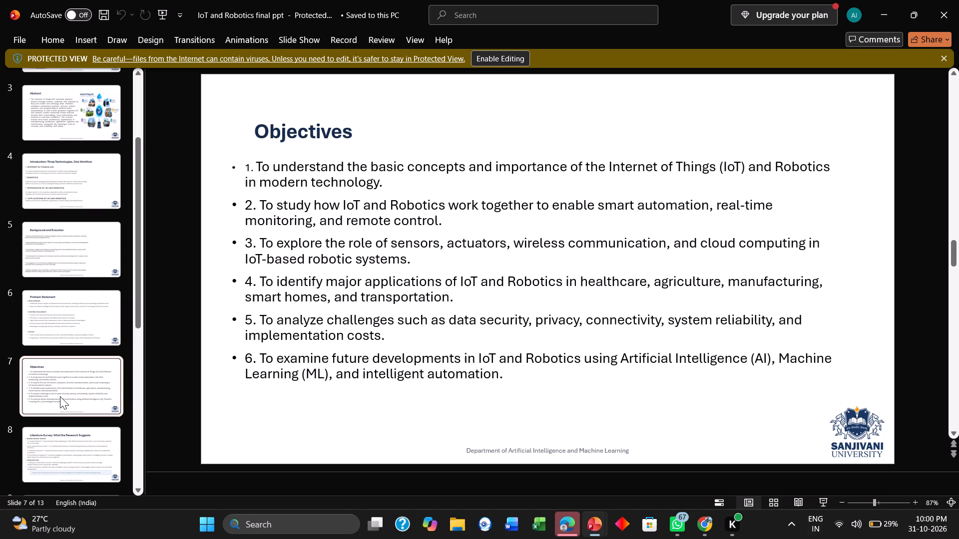
{"action": "scroll", "coordinate": [60, 396], "scroll_direction": "down", "scroll_amount": 1}
{"action": "key", "text": "Down"}
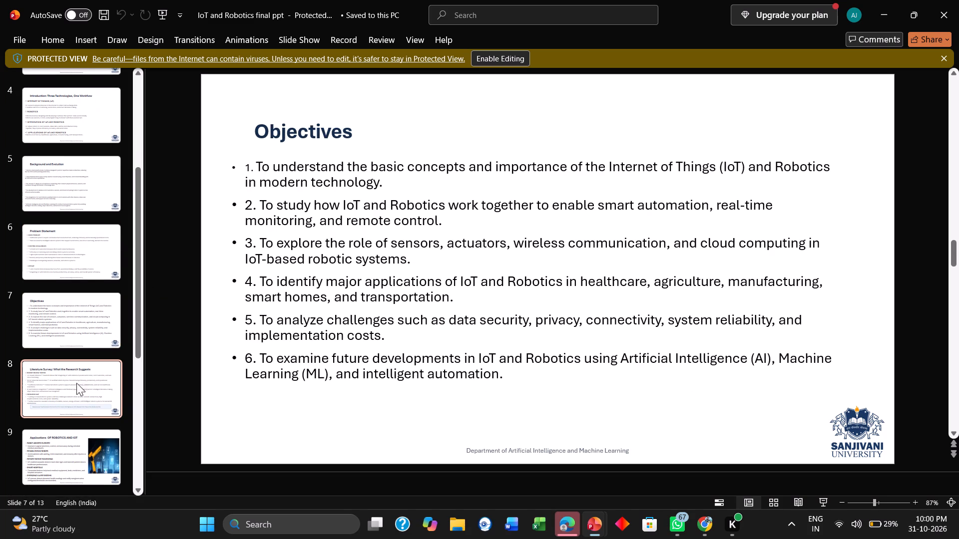
{"action": "left_click", "coordinate": [67, 446]}
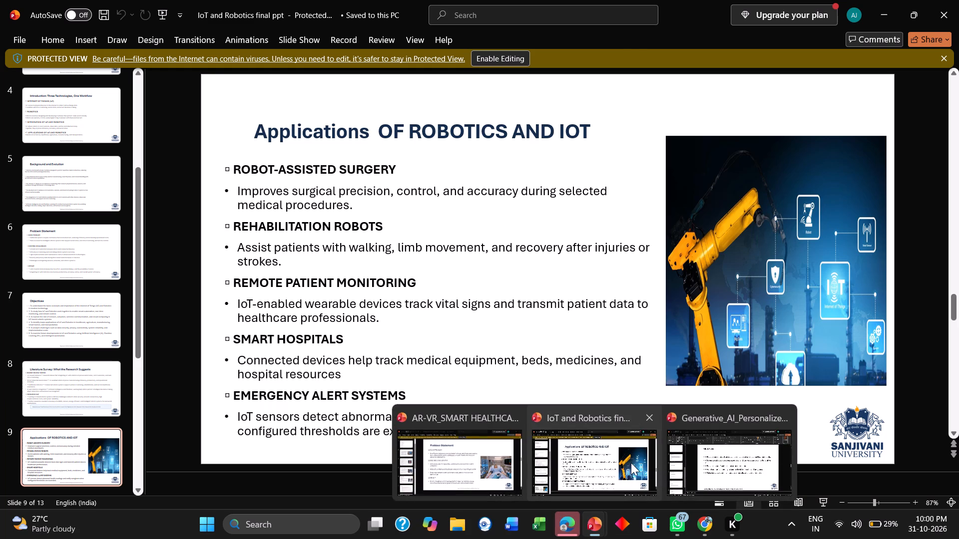
Switch to the Generative AI language learning presentation and review its Index and Literature Survey slides.
{"action": "left_click", "coordinate": [727, 467]}
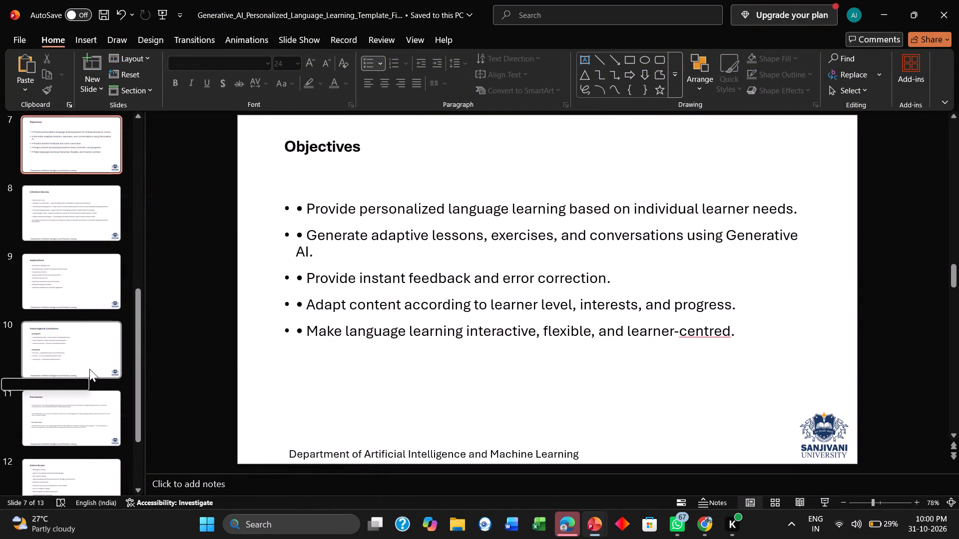
{"action": "scroll", "coordinate": [67, 264], "scroll_direction": "up", "scroll_amount": 1}
{"action": "left_click", "coordinate": [55, 281]}
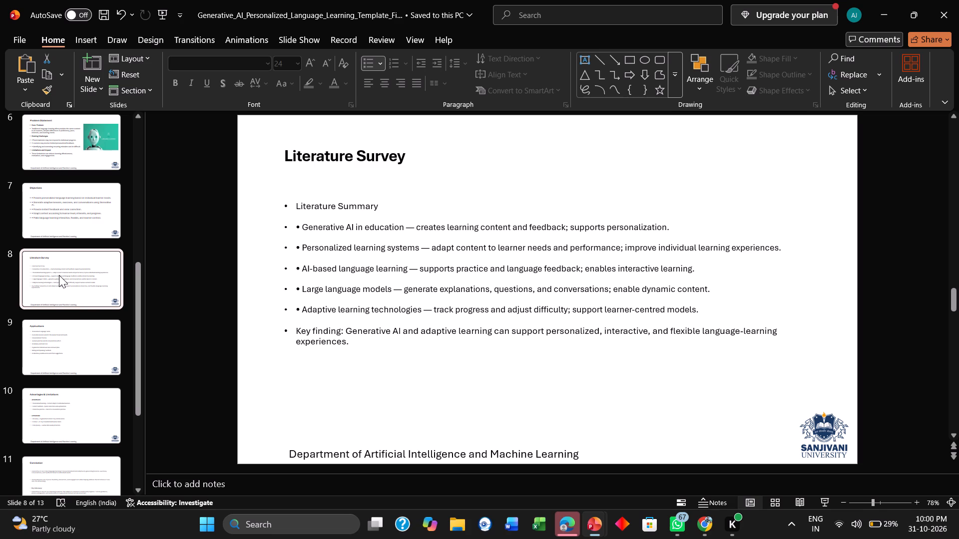
{"action": "scroll", "coordinate": [59, 275], "scroll_direction": "up", "scroll_amount": 2}
{"action": "left_click", "coordinate": [60, 236]}
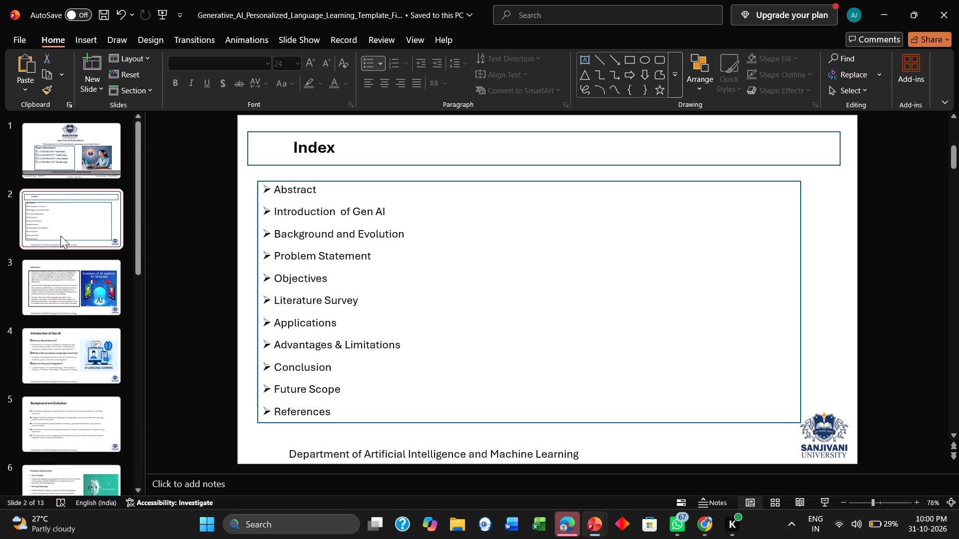
{"action": "scroll", "coordinate": [60, 236], "scroll_direction": "down", "scroll_amount": 2}
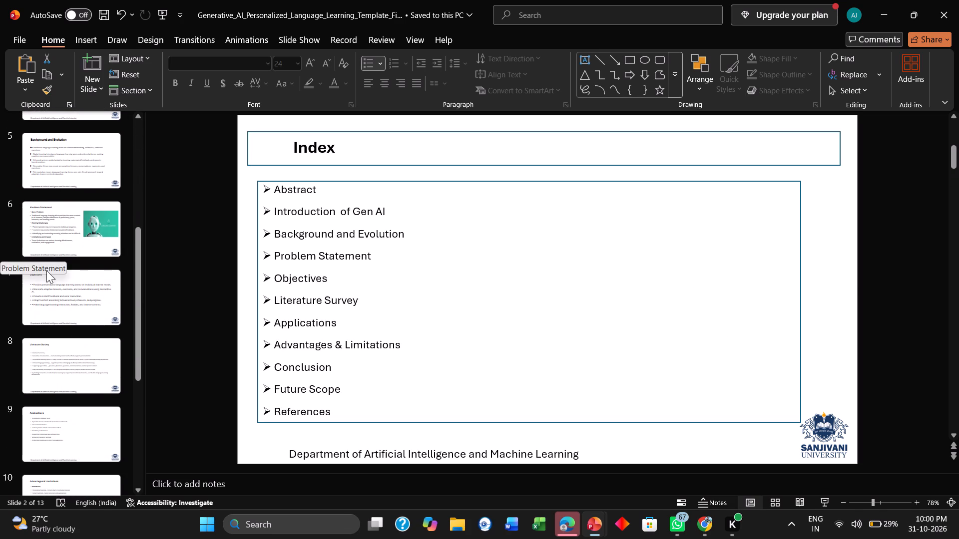
{"action": "left_click", "coordinate": [59, 344]}
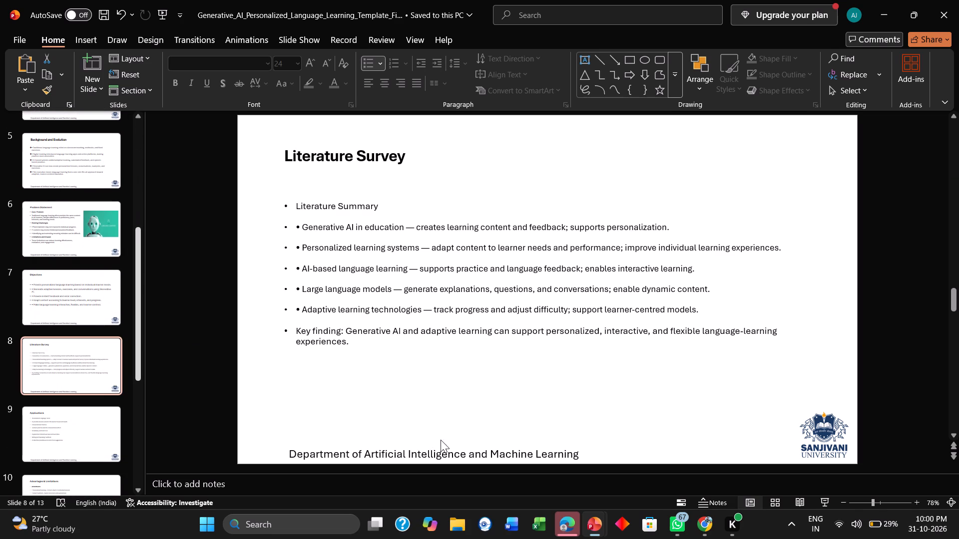
Examine the background, problem statement and literature survey slides in the AR-VR healthcare presentation, and the literature survey slide in the IoT and Robotics presentation.
{"action": "left_click", "coordinate": [477, 451]}
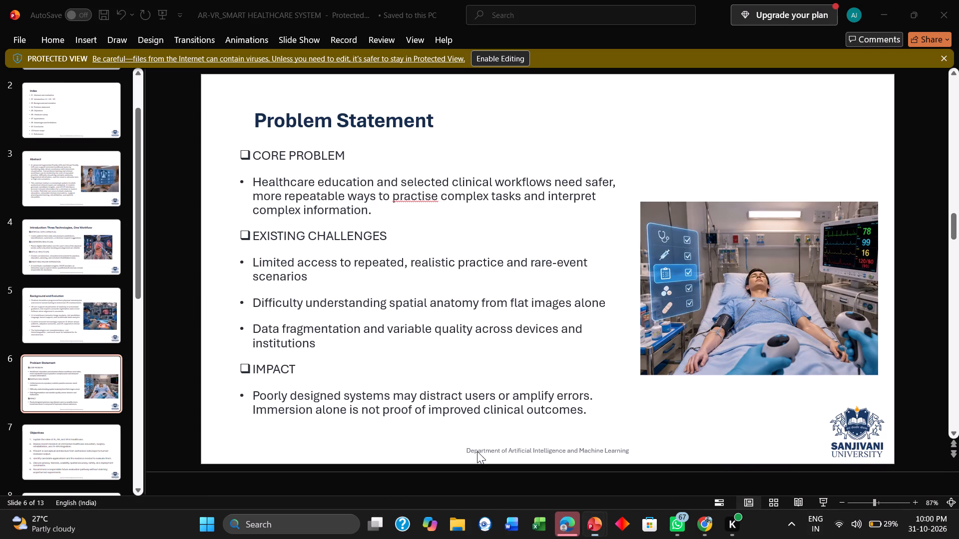
{"action": "left_click", "coordinate": [66, 330]}
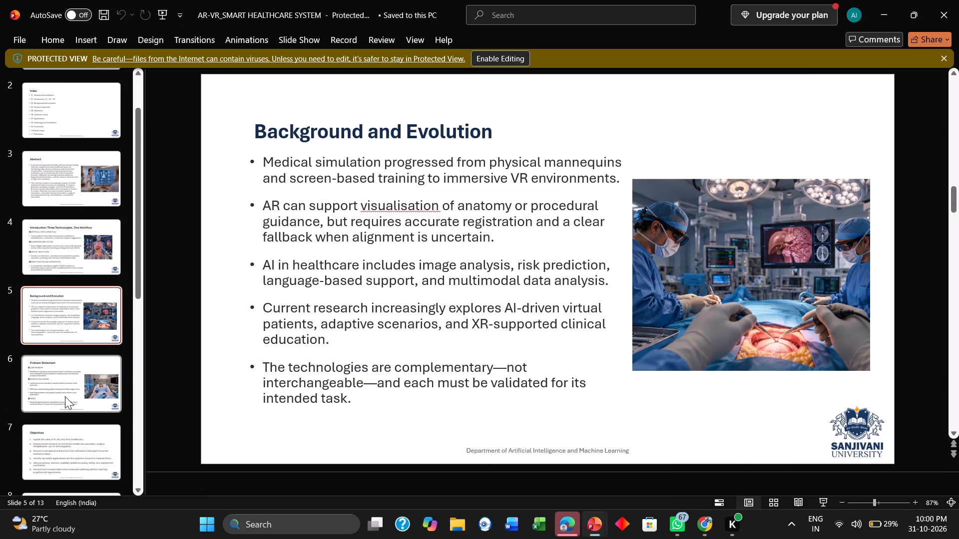
{"action": "left_click", "coordinate": [65, 396]}
{"action": "scroll", "coordinate": [65, 396], "scroll_direction": "down", "scroll_amount": 1}
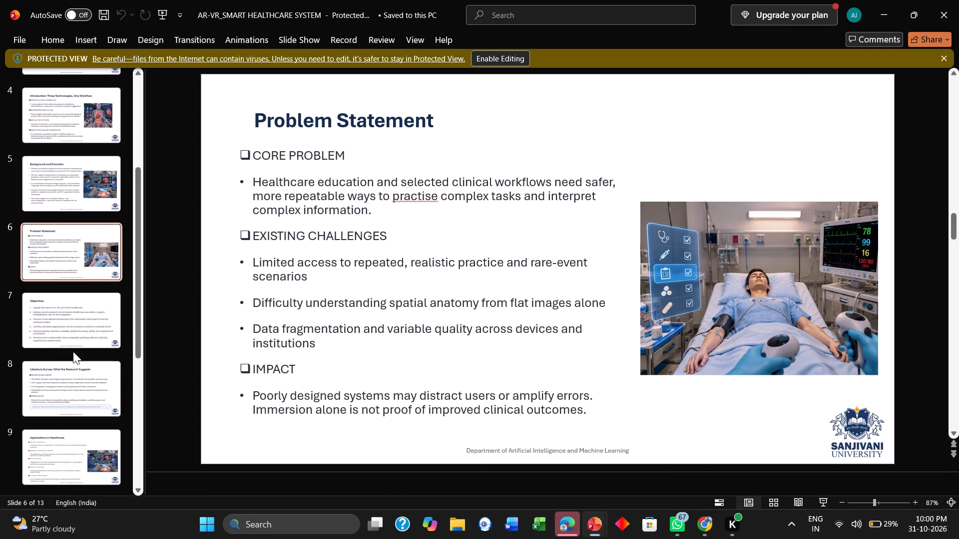
{"action": "left_click", "coordinate": [69, 376]}
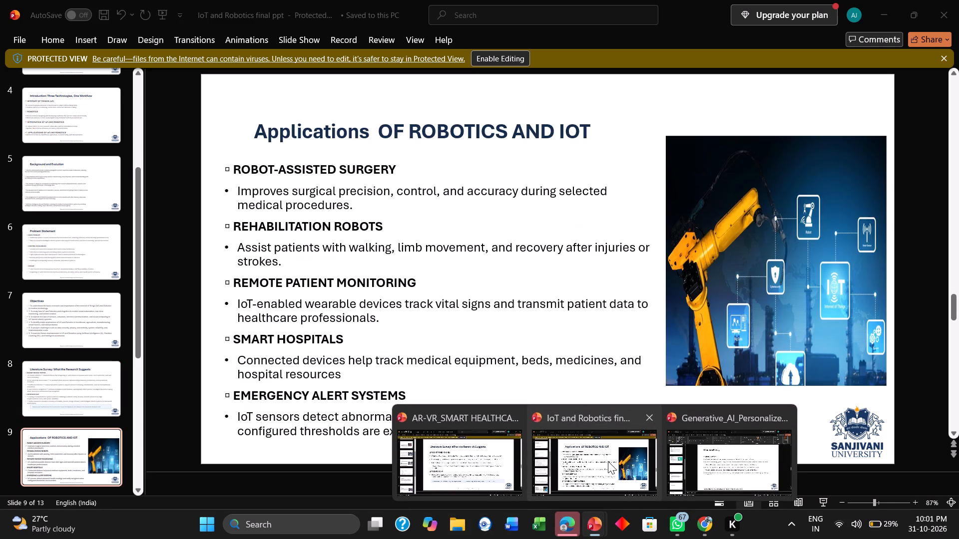
{"action": "left_click", "coordinate": [608, 461]}
{"action": "left_click", "coordinate": [608, 461]}
{"action": "left_click", "coordinate": [77, 406]}
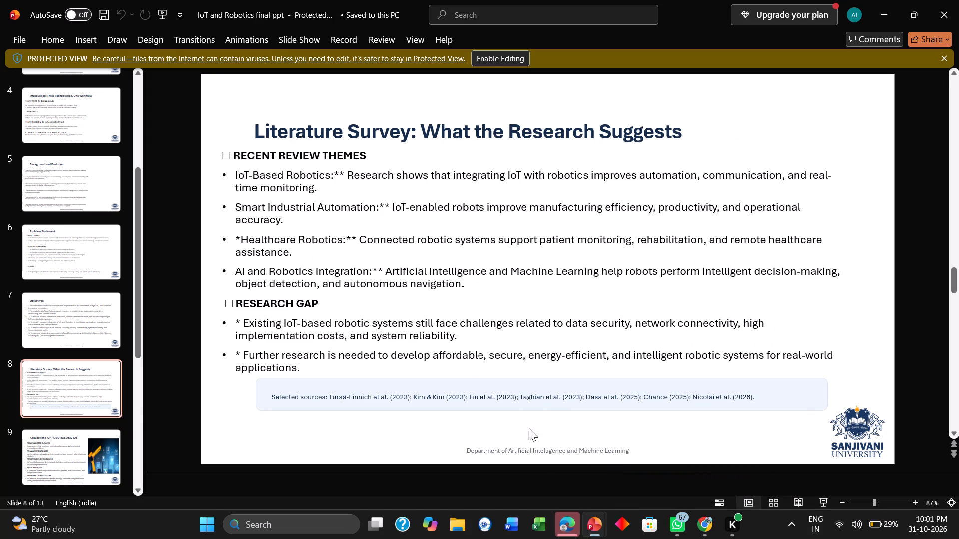
On the Generative AI presentation's Literature Survey slide, trim the end of the "Literature Summary" line back to "Literatur".
{"action": "left_click", "coordinate": [707, 466]}
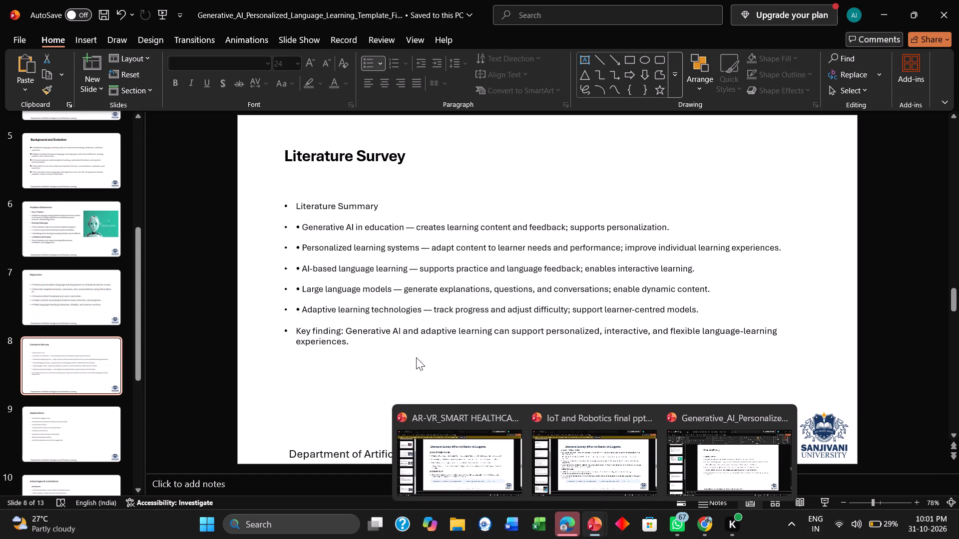
{"action": "left_click", "coordinate": [385, 210]}
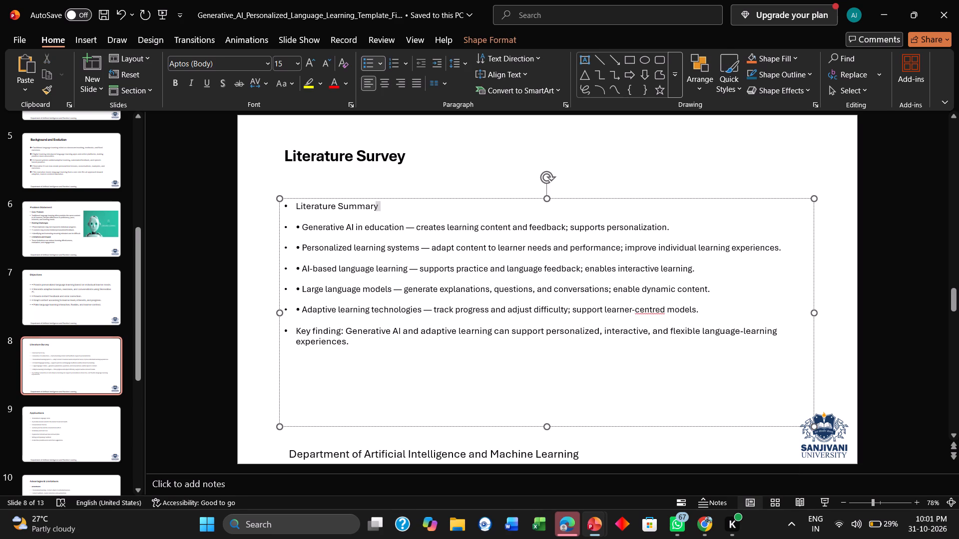
{"action": "key", "text": "BackSpace"}
{"action": "key", "text": "BackSpace"}
{"action": "key", "text": "BackSpace"}
{"action": "key", "text": "BackSpace"}
{"action": "key", "text": "BackSpace"}
{"action": "key", "text": "BackSpace"}
{"action": "key", "text": "BackSpace"}
{"action": "key", "text": "BackSpace"}
{"action": "key", "text": "BackSpace"}
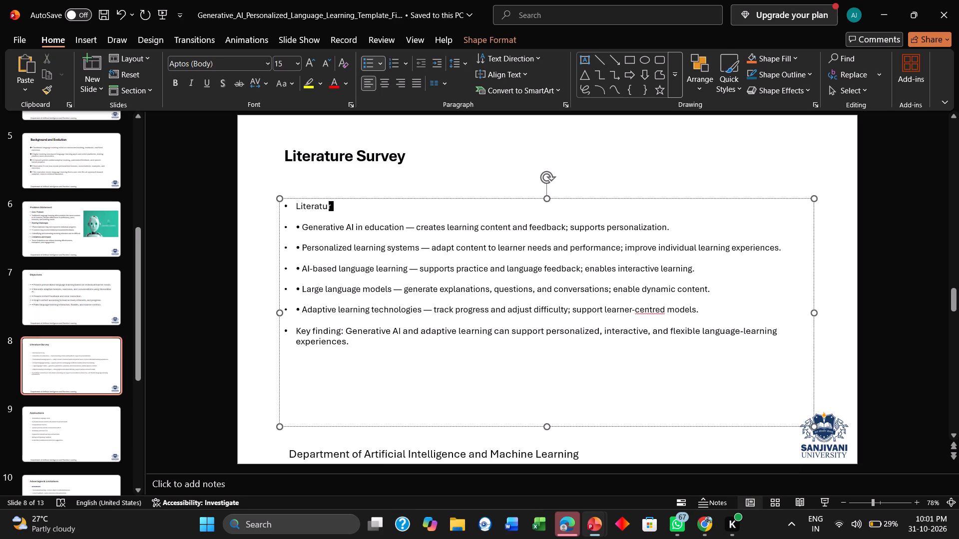
{"action": "key", "text": "space"}
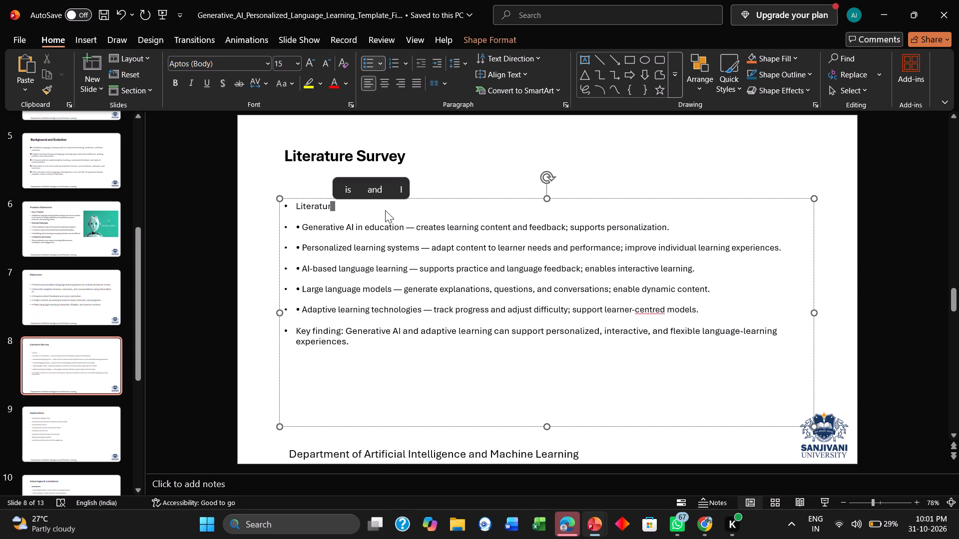
Copy "What the Research Suggests" from the Literature Survey slide title in the AR-VR healthcare presentation.
{"action": "key", "text": "alt+Tab"}
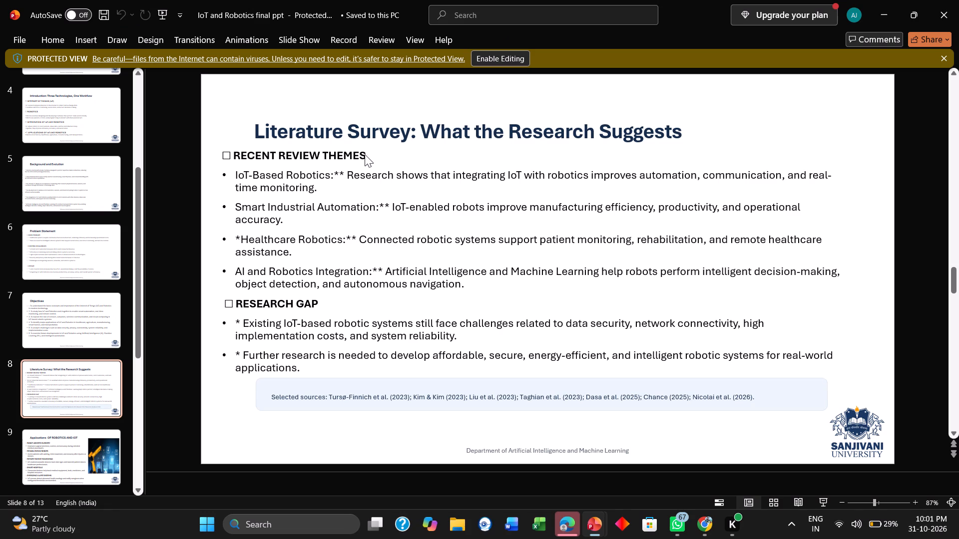
{"action": "key", "text": "alt+Tab"}
{"action": "key", "text": "alt+Tab"}
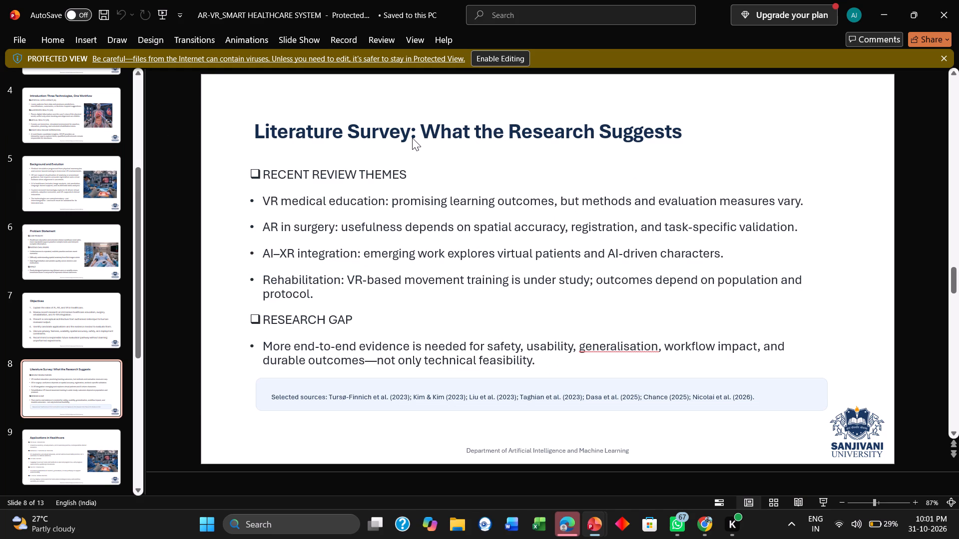
{"action": "key", "text": "alt+Tab"}
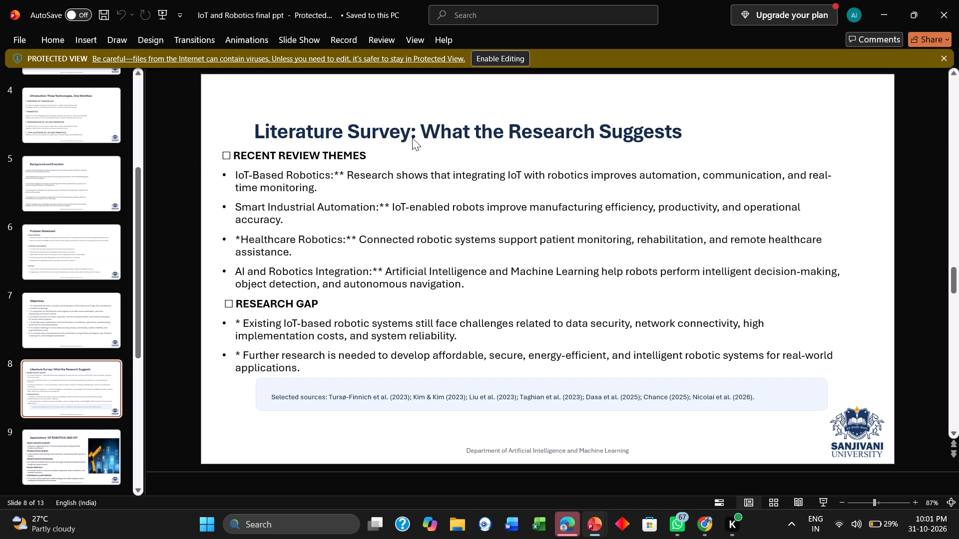
{"action": "key", "text": "alt+Tab"}
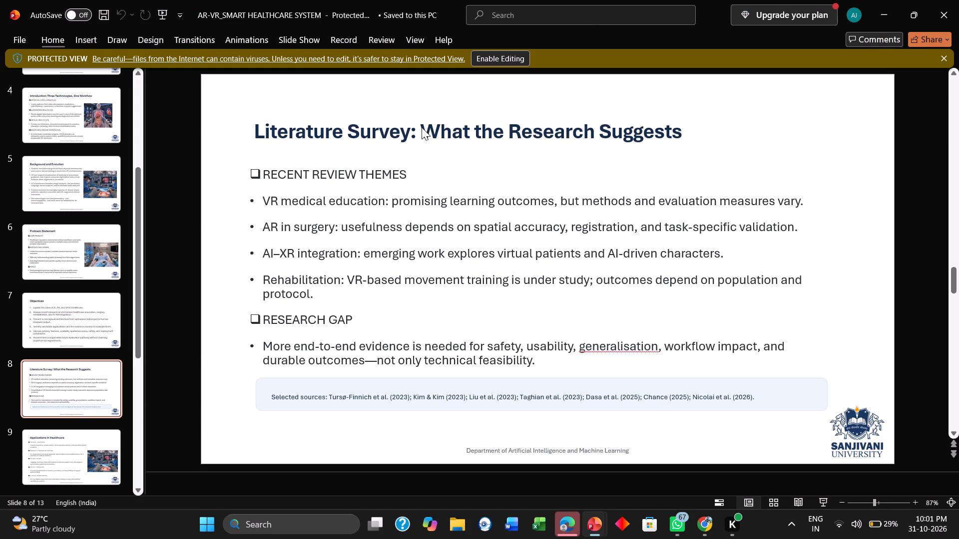
{"action": "left_click", "coordinate": [422, 127]}
{"action": "left_click_drag", "start_coordinate": [685, 126], "coordinate": [514, 136]}
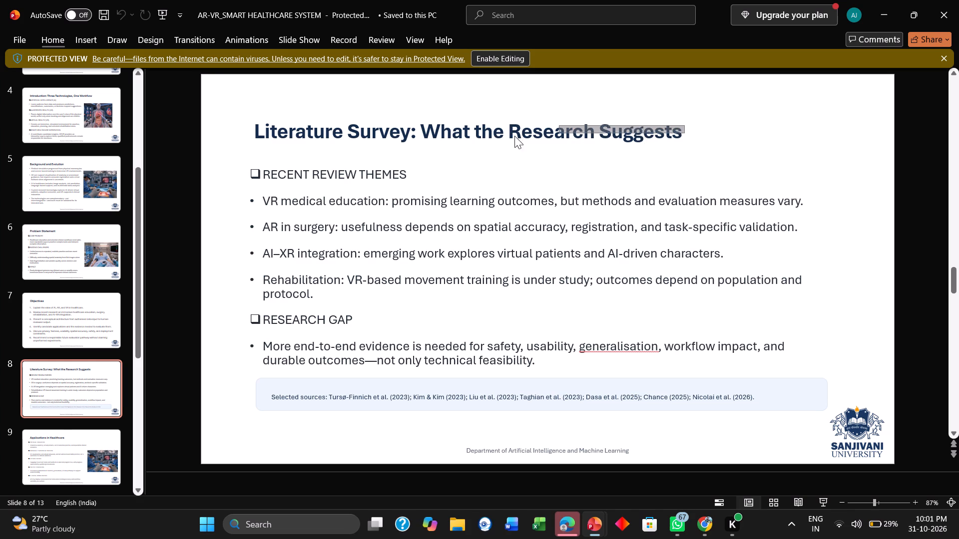
{"action": "left_click_drag", "start_coordinate": [514, 136], "coordinate": [456, 136]}
{"action": "left_click", "coordinate": [575, 125]}
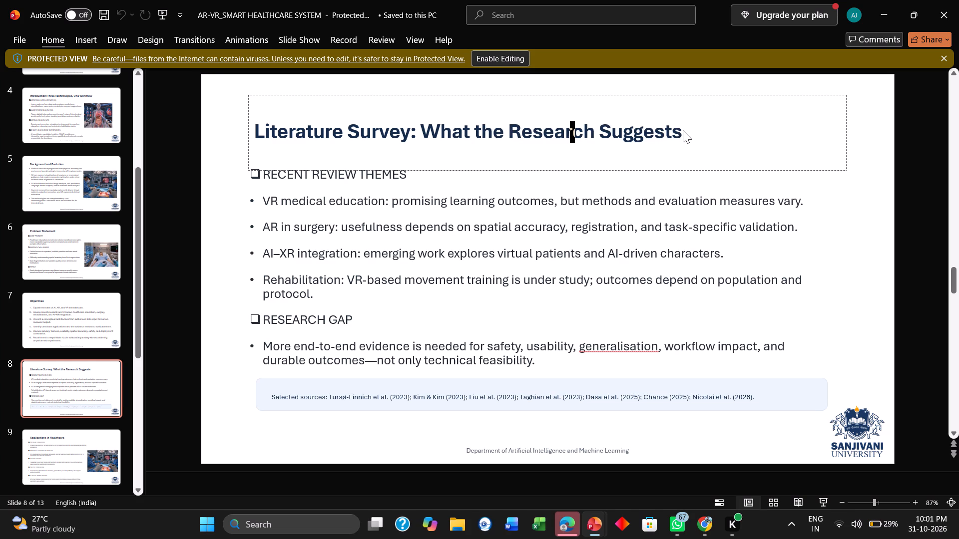
{"action": "left_click_drag", "start_coordinate": [683, 130], "coordinate": [643, 132]}
{"action": "left_click", "coordinate": [643, 132]}
{"action": "left_click", "coordinate": [682, 131]}
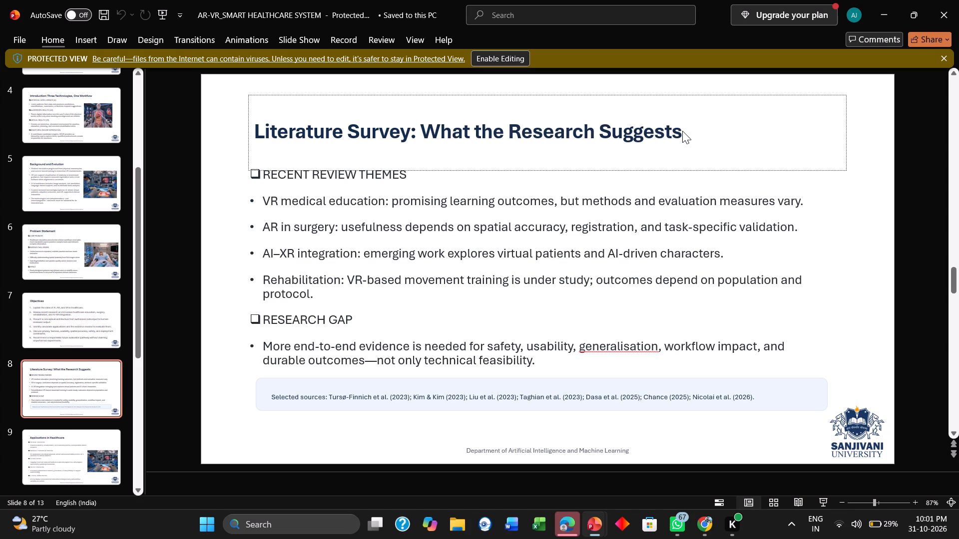
{"action": "left_click", "coordinate": [680, 131]}
{"action": "left_click_drag", "start_coordinate": [680, 131], "coordinate": [457, 137]}
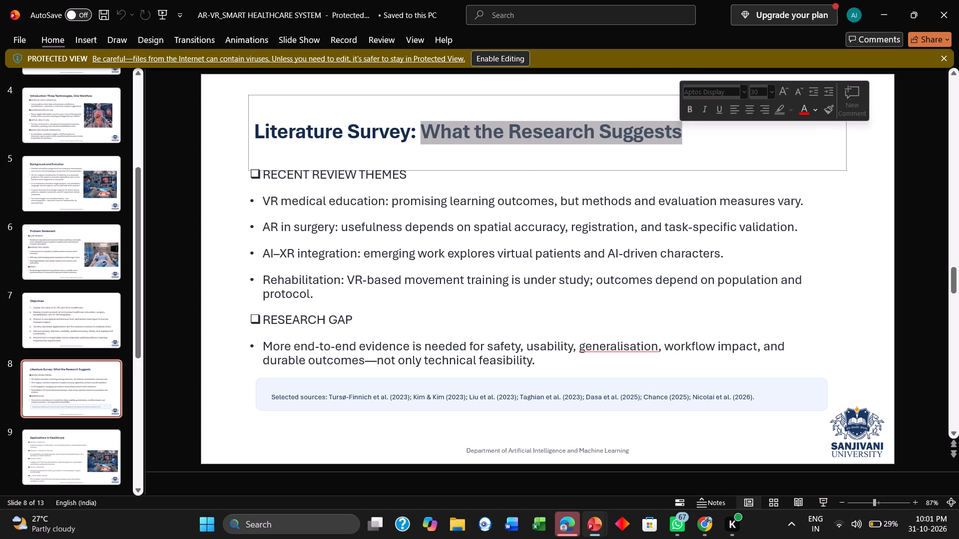
{"action": "left_click_drag", "start_coordinate": [457, 137], "coordinate": [448, 140]}
{"action": "left_click_drag", "start_coordinate": [421, 135], "coordinate": [666, 131]}
{"action": "key", "text": "ctrl+c"}
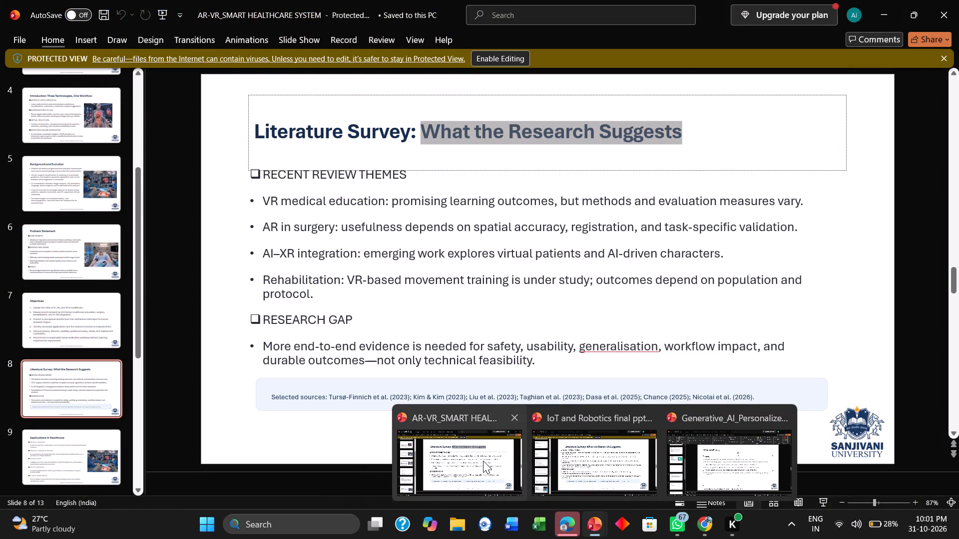
Extend the Literature Survey slide title in the Generative AI presentation with a colon and the copied "What the Research Suggests".
{"action": "left_click", "coordinate": [731, 447]}
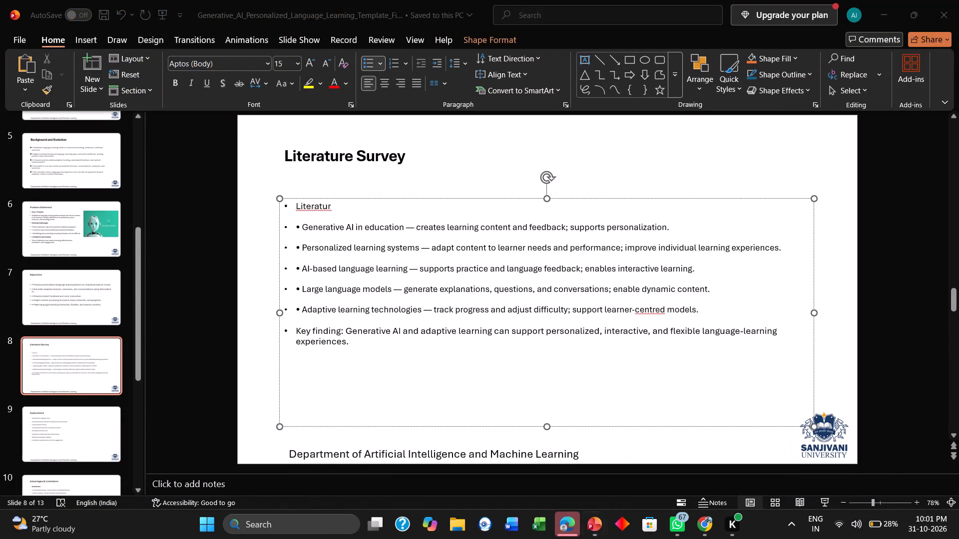
{"action": "left_click", "coordinate": [405, 155]}
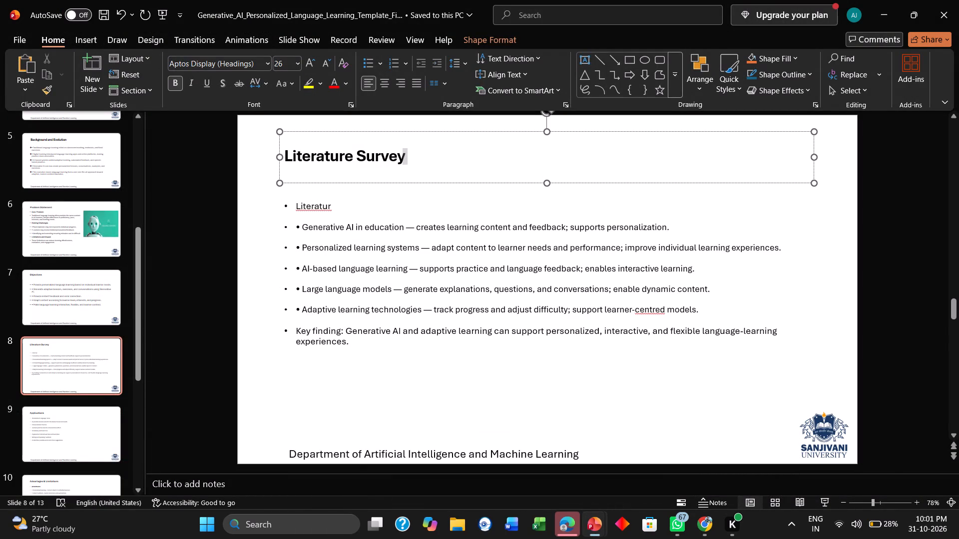
{"action": "key", "text": "ctrl+semicolon"}
{"action": "key", "text": "space"}
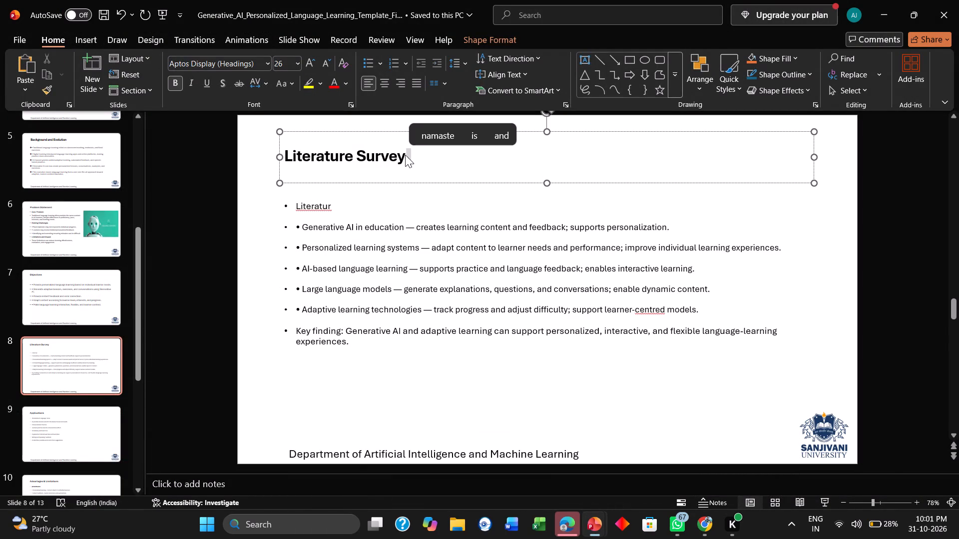
{"action": "type", "text": ":"}
{"action": "key", "text": "space"}
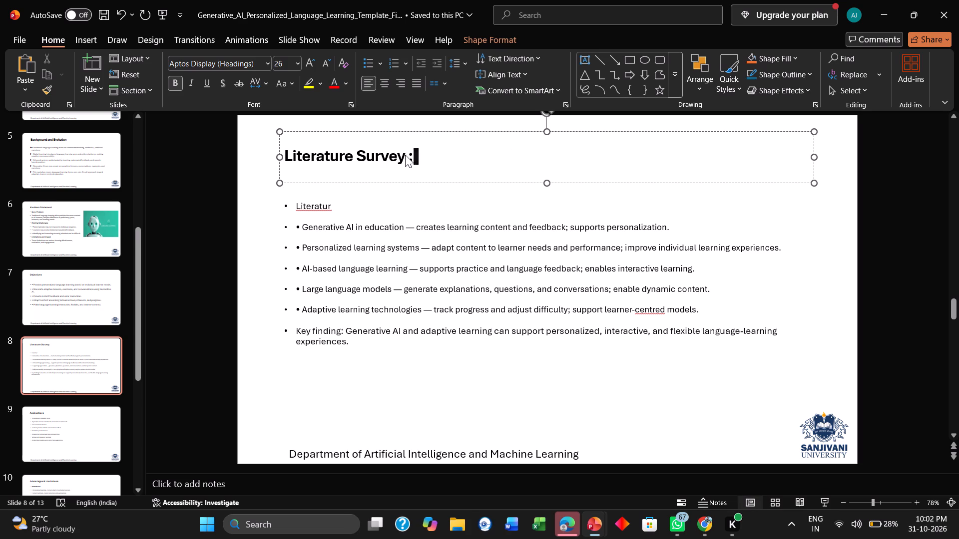
{"action": "key", "text": "ctrl+v"}
Make "What the Research Suggests" in the slide title bold.
{"action": "left_click_drag", "start_coordinate": [617, 154], "coordinate": [417, 153]}
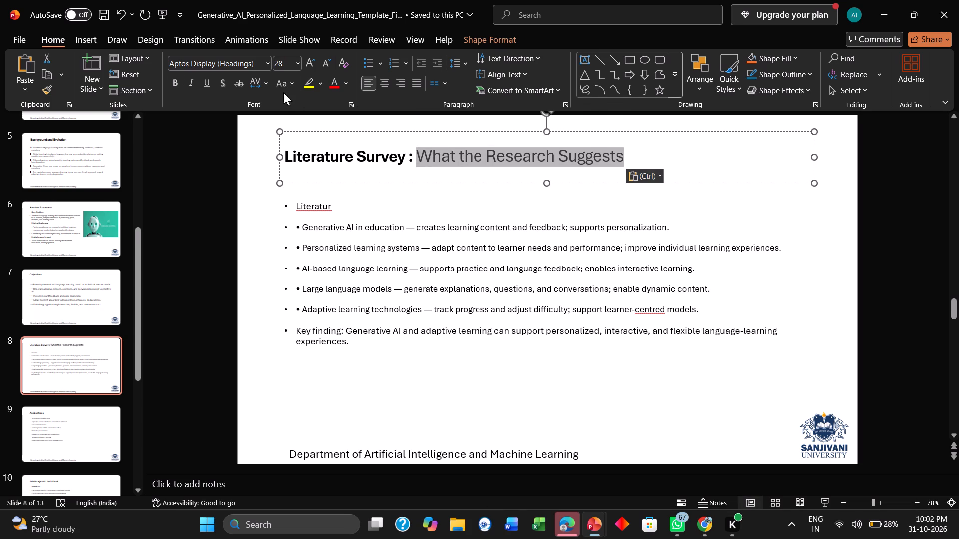
{"action": "left_click", "coordinate": [173, 83]}
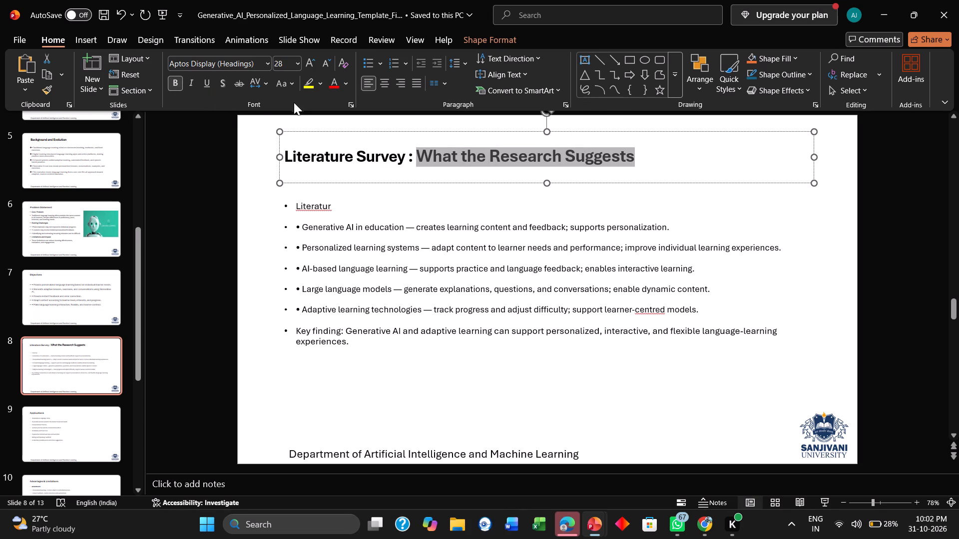
Reduce the font size of "What the Research Suggests" in the slide title by one increment.
{"action": "left_click", "coordinate": [332, 59]}
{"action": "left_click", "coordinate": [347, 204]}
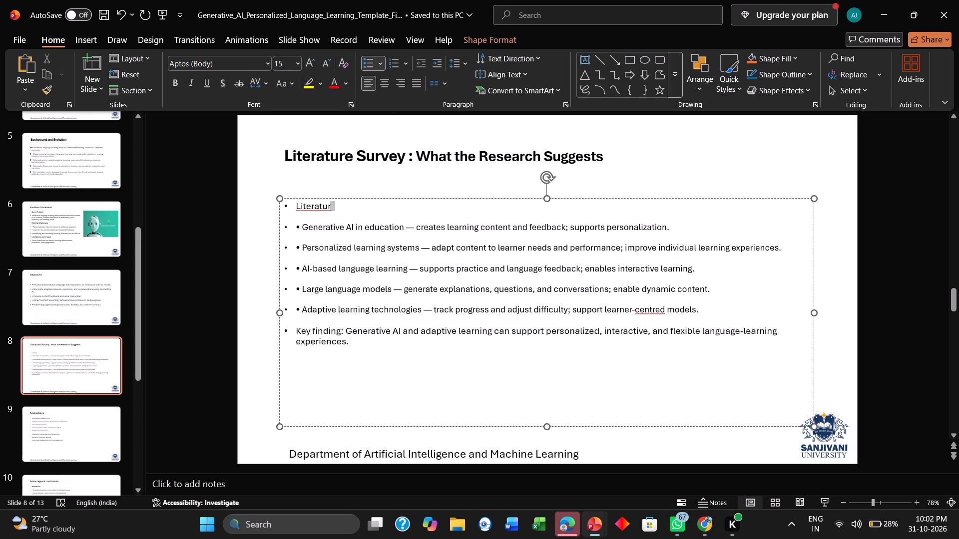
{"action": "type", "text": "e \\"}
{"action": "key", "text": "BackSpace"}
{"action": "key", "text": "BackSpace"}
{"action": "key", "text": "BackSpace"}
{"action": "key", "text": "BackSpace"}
Copy the "RECENT REVIEW THEMES" heading from the Literature Survey slide in the AR-VR healthcare presentation.
{"action": "key", "text": "alt+Tab"}
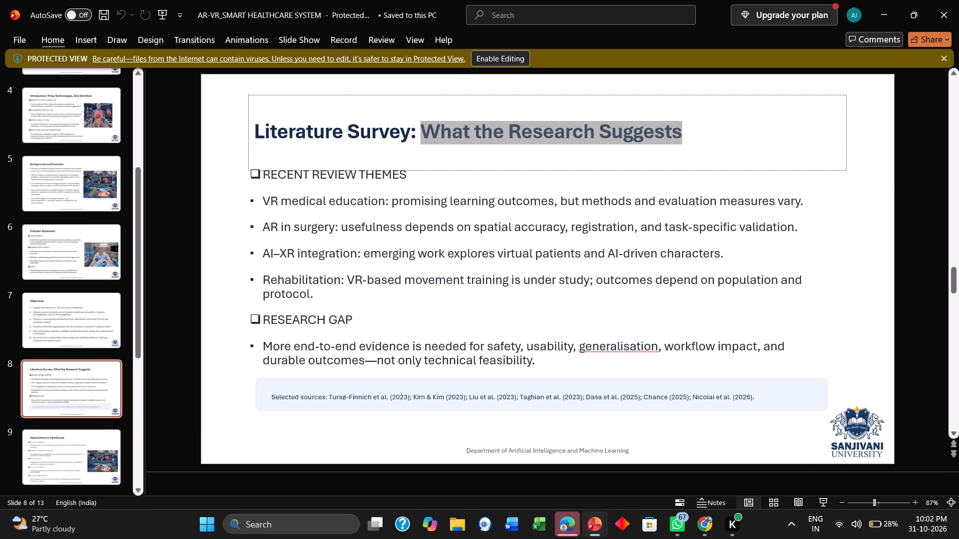
{"action": "left_click", "coordinate": [409, 169]}
{"action": "left_click", "coordinate": [400, 176]}
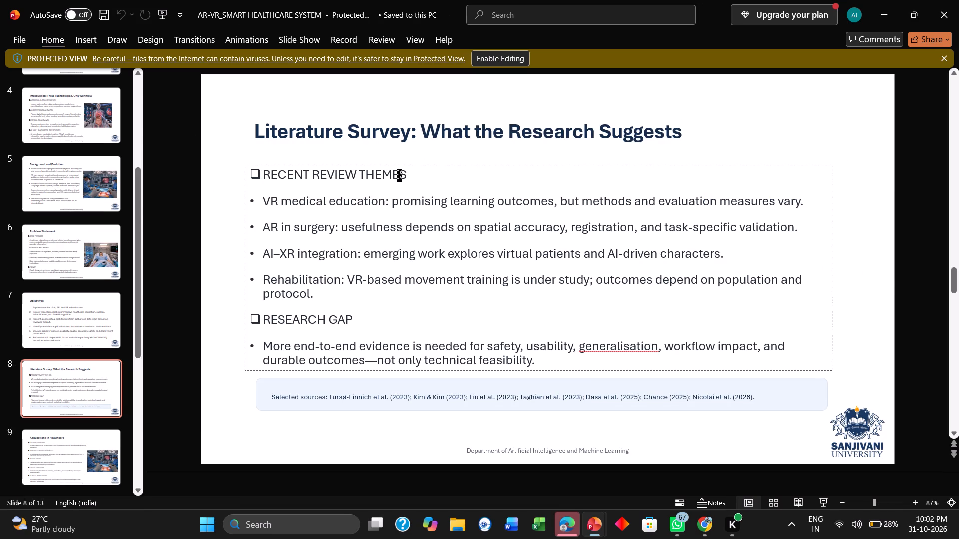
{"action": "left_click_drag", "start_coordinate": [410, 176], "coordinate": [254, 174]}
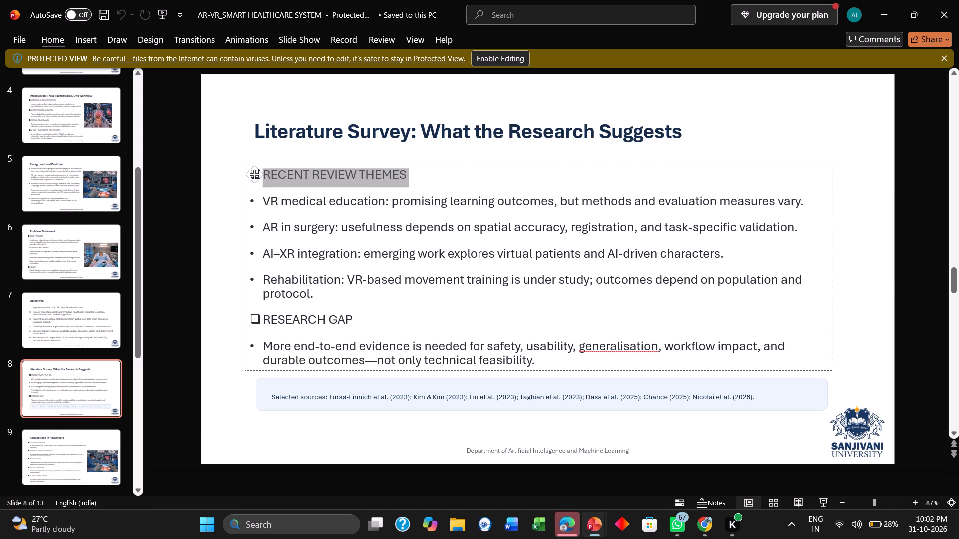
{"action": "key", "text": "ctrl+c"}
In the Generative AI presentation, replace the leftover "Literatu" line with the copied "RECENT REVIEW THEMES" heading, without an extra blank line.
{"action": "left_click", "coordinate": [686, 473]}
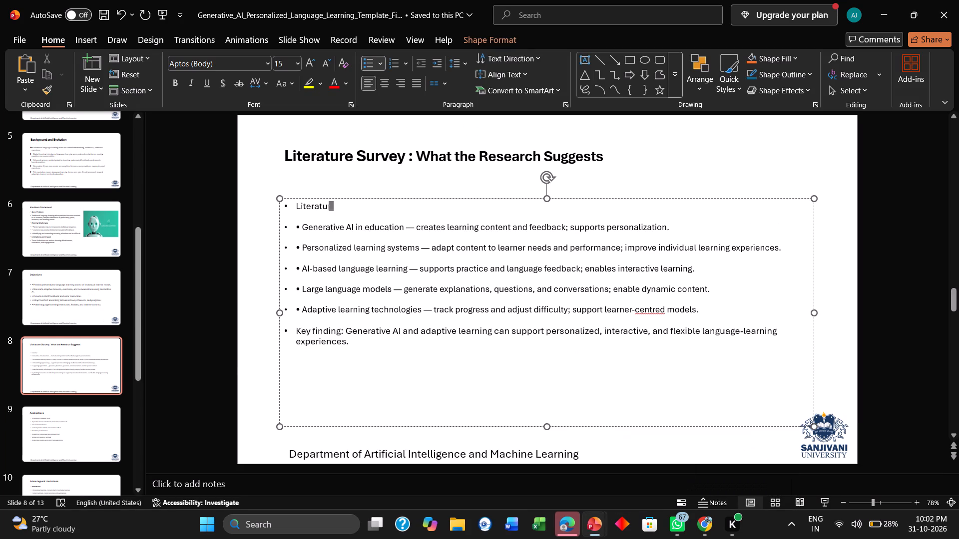
{"action": "left_click", "coordinate": [358, 214]}
{"action": "key", "text": "BackSpace"}
{"action": "key", "text": "BackSpace"}
{"action": "key", "text": "BackSpace"}
{"action": "key", "text": "BackSpace"}
{"action": "key", "text": "BackSpace"}
{"action": "key", "text": "BackSpace"}
{"action": "key", "text": "BackSpace"}
{"action": "key", "text": "BackSpace"}
{"action": "key", "text": "BackSpace"}
{"action": "key", "text": "BackSpace"}
{"action": "key", "text": "ctrl+v"}
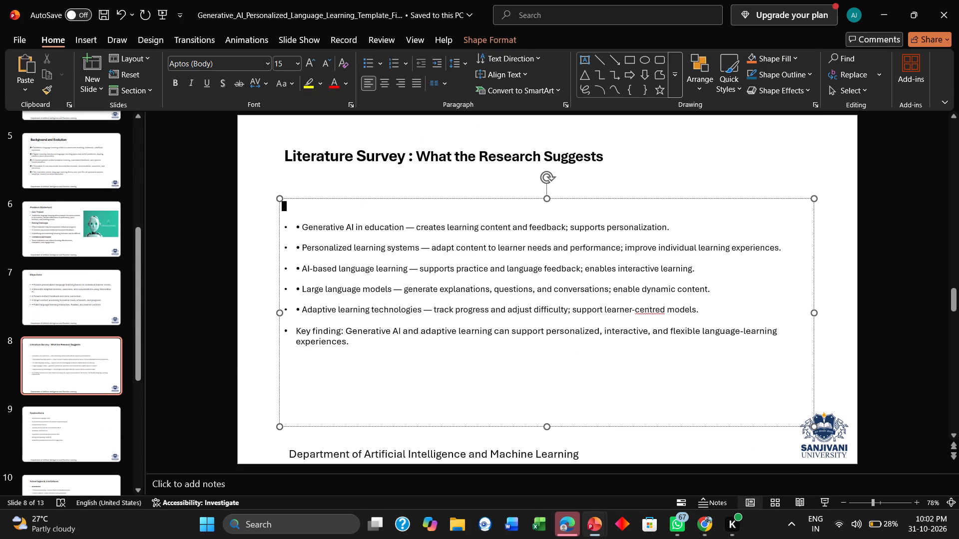
{"action": "key", "text": "BackSpace"}
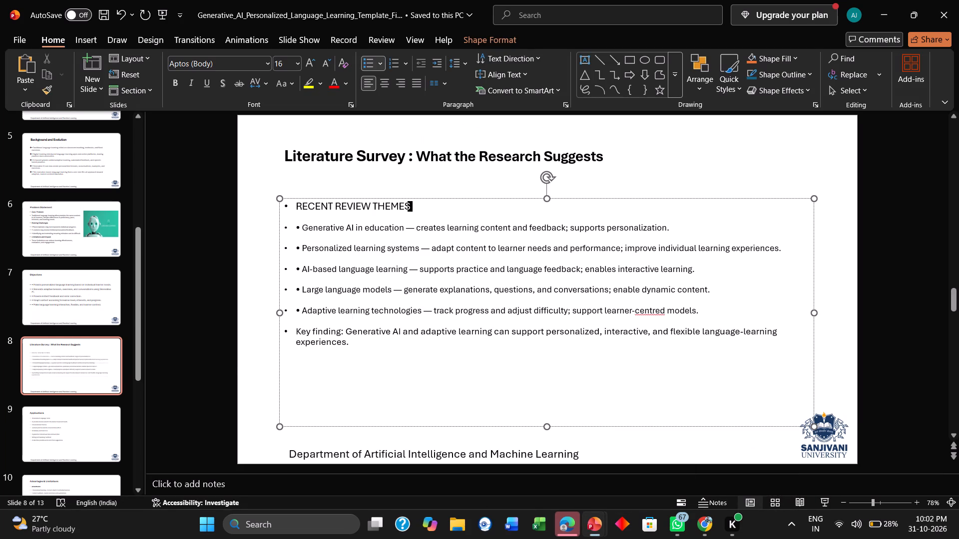
Change the bullet of the "RECENT REVIEW THEMES" heading to the four-diamond style.
{"action": "left_click_drag", "start_coordinate": [415, 200], "coordinate": [305, 201]}
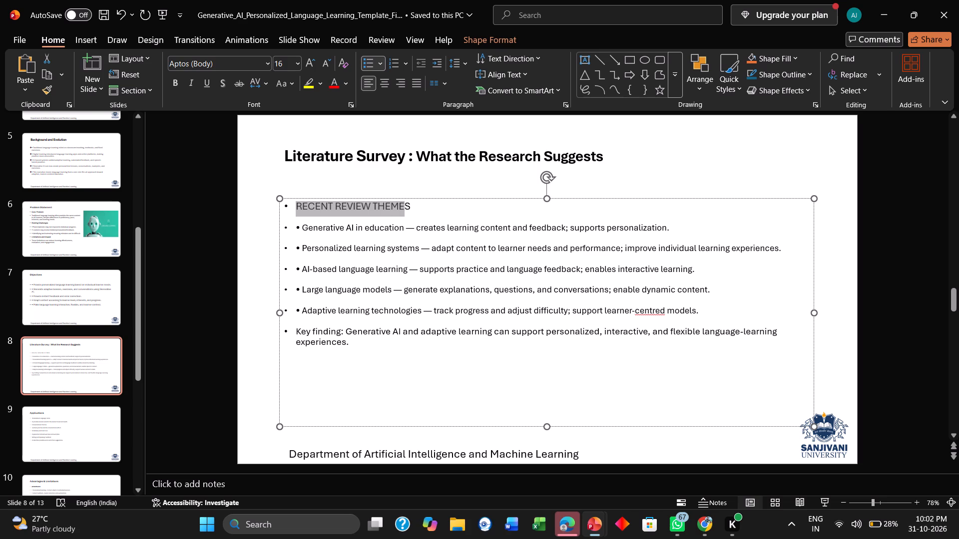
{"action": "left_click_drag", "start_coordinate": [305, 201], "coordinate": [291, 201]}
{"action": "left_click", "coordinate": [415, 214]}
{"action": "left_click_drag", "start_coordinate": [415, 214], "coordinate": [295, 209]}
{"action": "left_click", "coordinate": [385, 62]}
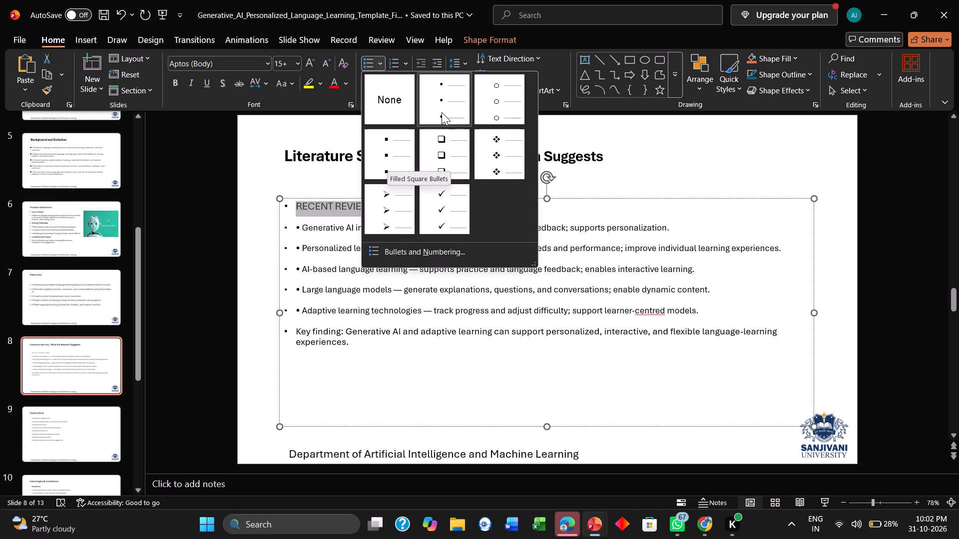
{"action": "left_click", "coordinate": [498, 159]}
Narrow the Literature Survey body text box slightly by bringing its right edge inward.
{"action": "left_click", "coordinate": [359, 377]}
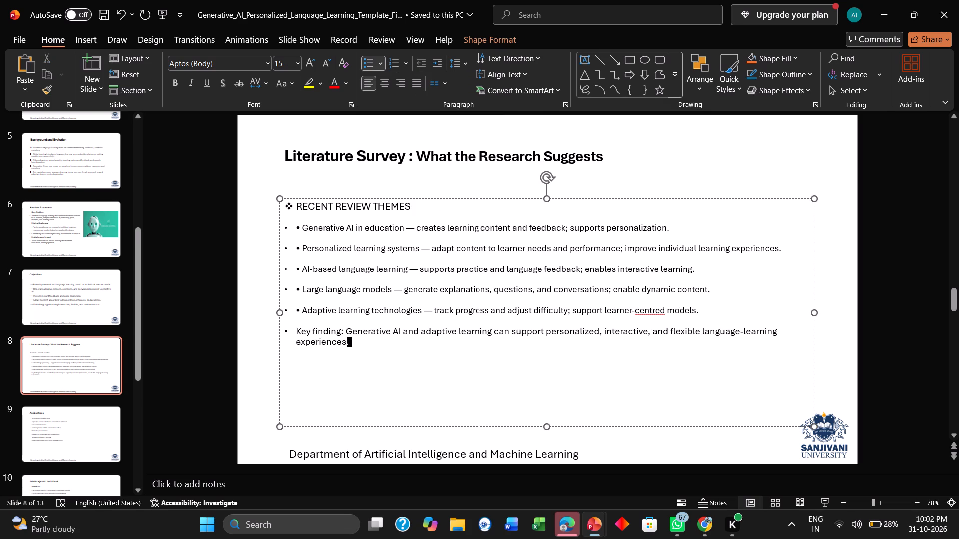
{"action": "left_click_drag", "start_coordinate": [816, 310], "coordinate": [772, 314]}
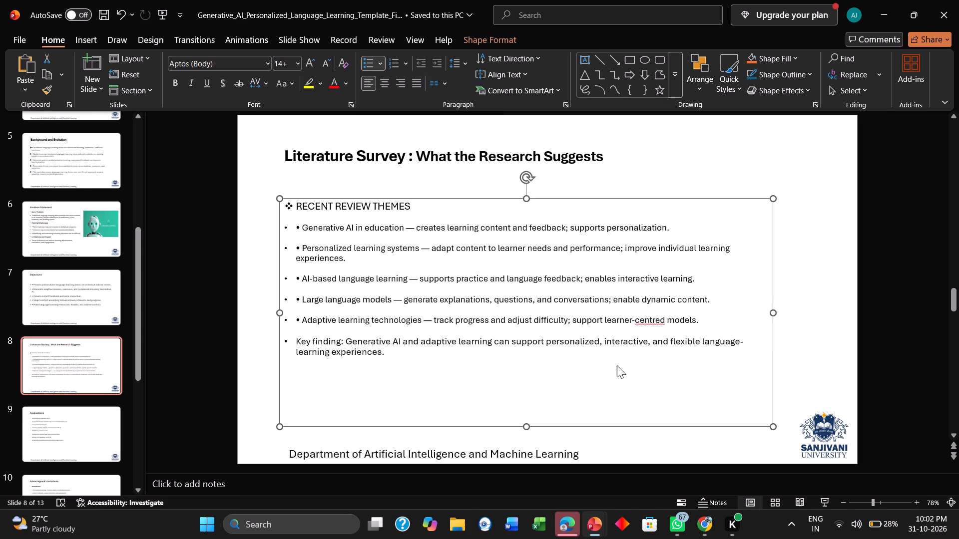
Set the font size of all lines below the "RECENT REVIEW THEMES" heading to 18.
{"action": "left_click_drag", "start_coordinate": [387, 356], "coordinate": [278, 236]}
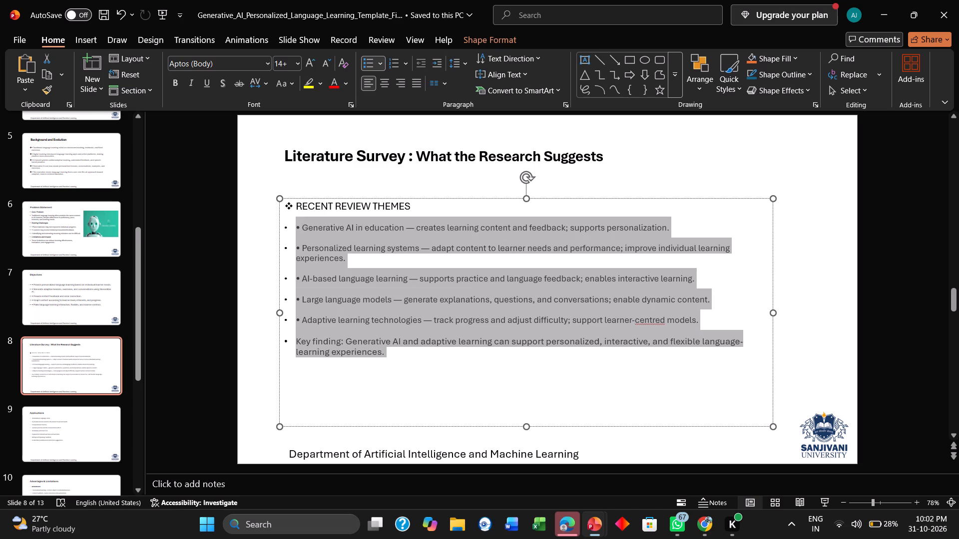
{"action": "left_click_drag", "start_coordinate": [278, 236], "coordinate": [281, 238]}
{"action": "left_click_drag", "start_coordinate": [398, 357], "coordinate": [295, 262]}
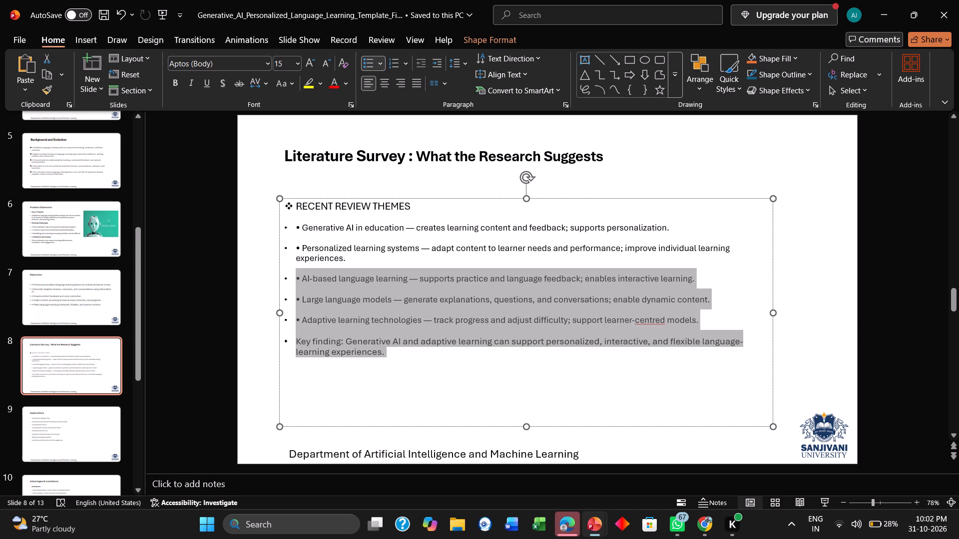
{"action": "left_click_drag", "start_coordinate": [295, 262], "coordinate": [291, 233]}
{"action": "left_click_drag", "start_coordinate": [380, 193], "coordinate": [373, 329]}
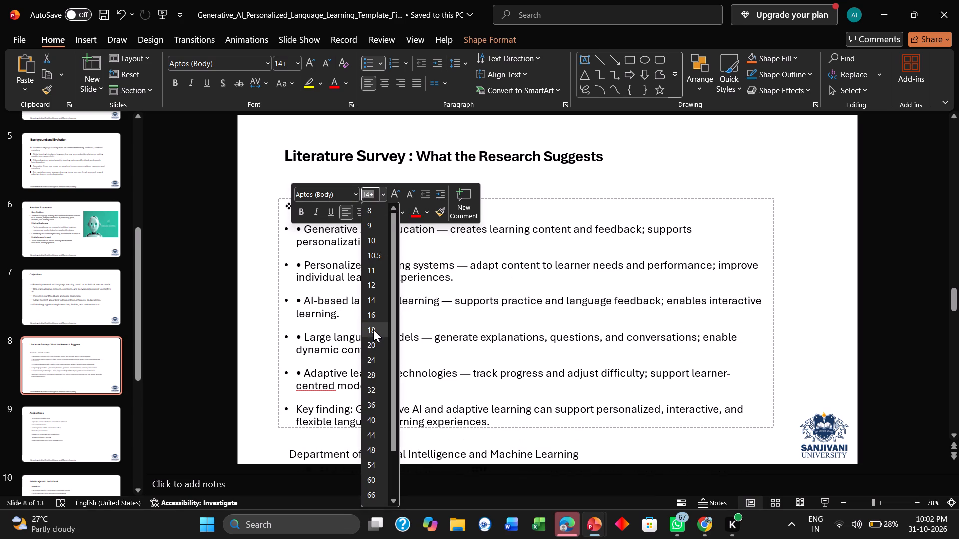
{"action": "left_click_drag", "start_coordinate": [373, 329], "coordinate": [373, 329]}
{"action": "left_click_drag", "start_coordinate": [373, 329], "coordinate": [374, 328]}
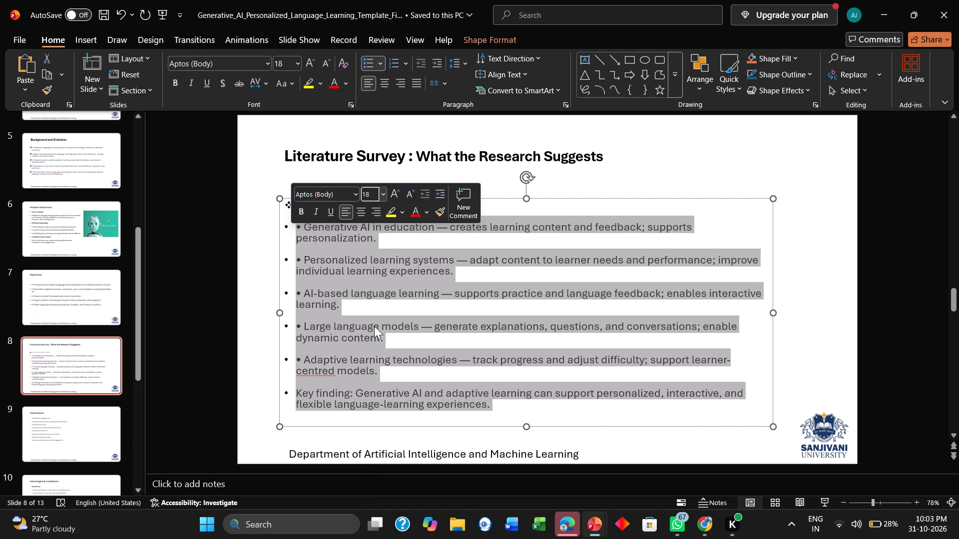
{"action": "left_click", "coordinate": [641, 450]}
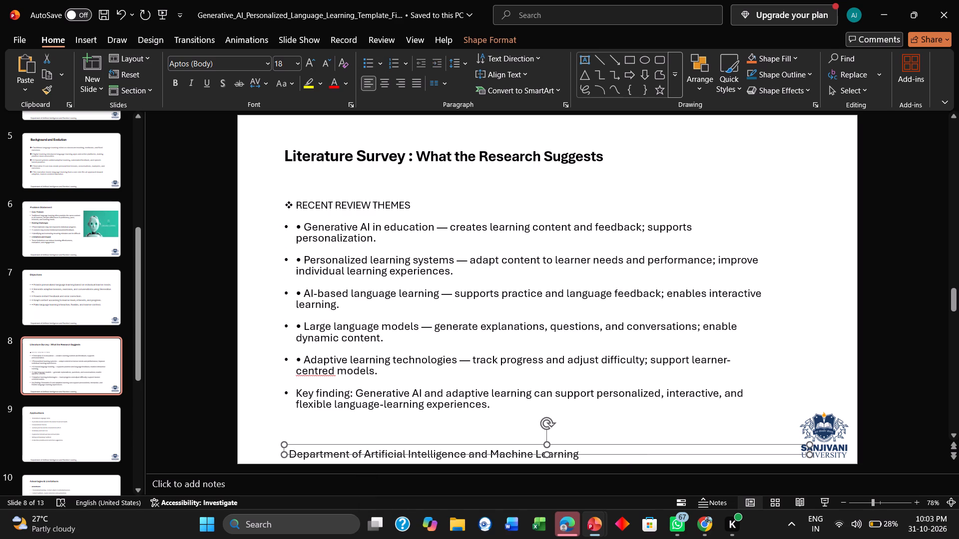
Review the Applications slide, and examine the Objectives, Literature Survey and Applications slides in the IoT and Robotics presentation for comparison.
{"action": "scroll", "coordinate": [103, 378], "scroll_direction": "down", "scroll_amount": 1}
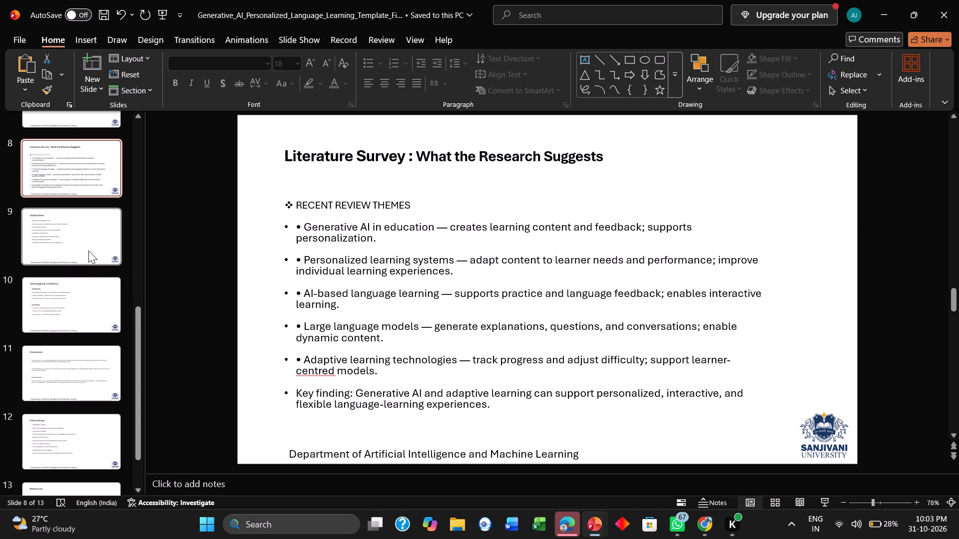
{"action": "left_click", "coordinate": [88, 255]}
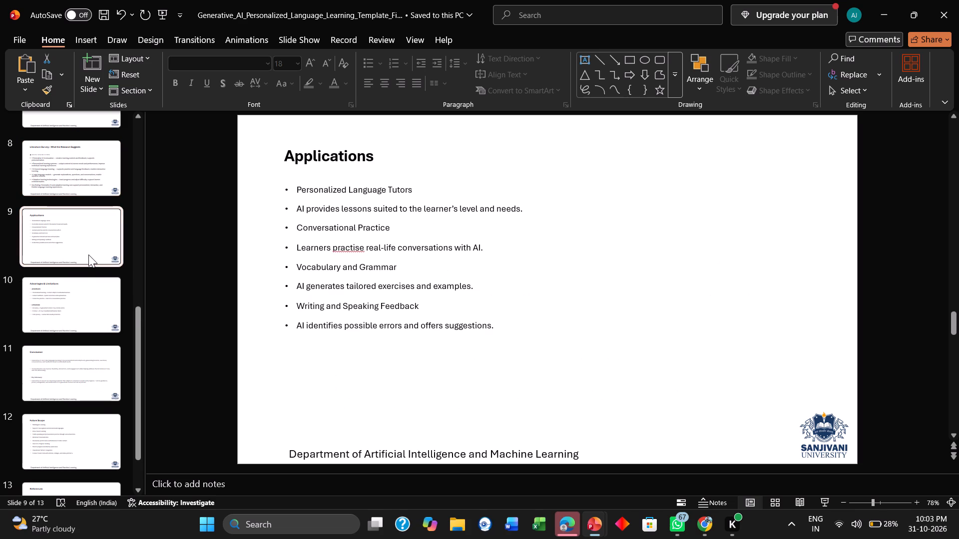
{"action": "scroll", "coordinate": [88, 255], "scroll_direction": "down", "scroll_amount": 1}
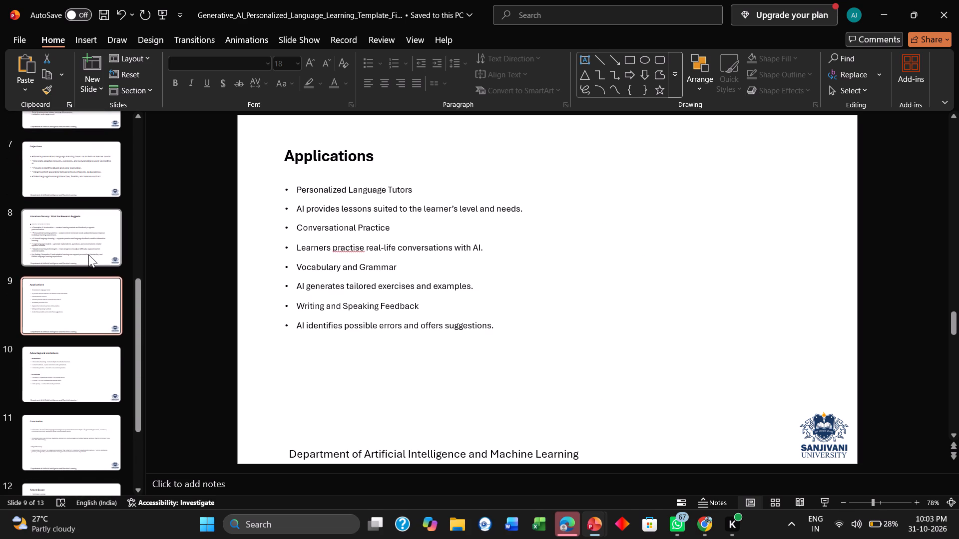
{"action": "scroll", "coordinate": [88, 255], "scroll_direction": "down", "scroll_amount": 1}
{"action": "left_click", "coordinate": [71, 243]}
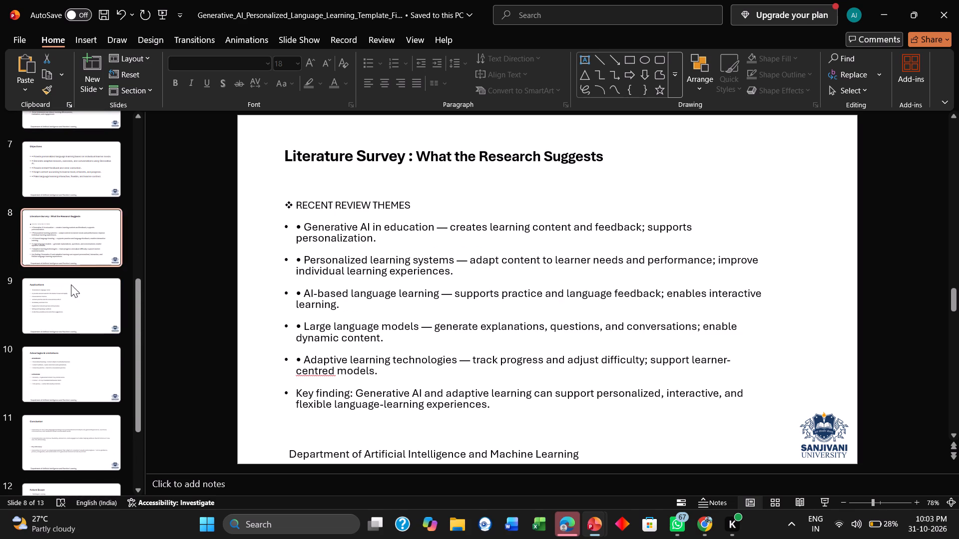
{"action": "left_click", "coordinate": [71, 307]}
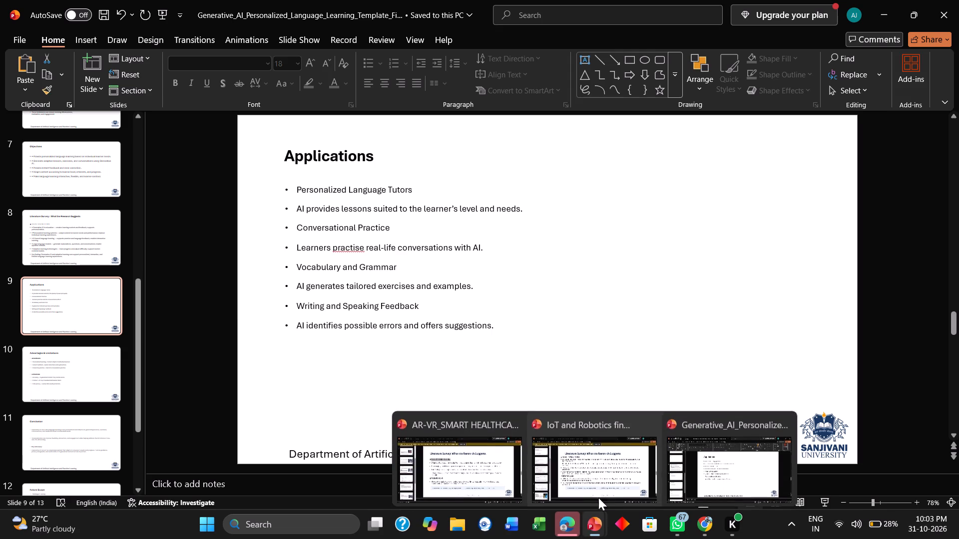
{"action": "left_click", "coordinate": [570, 449]}
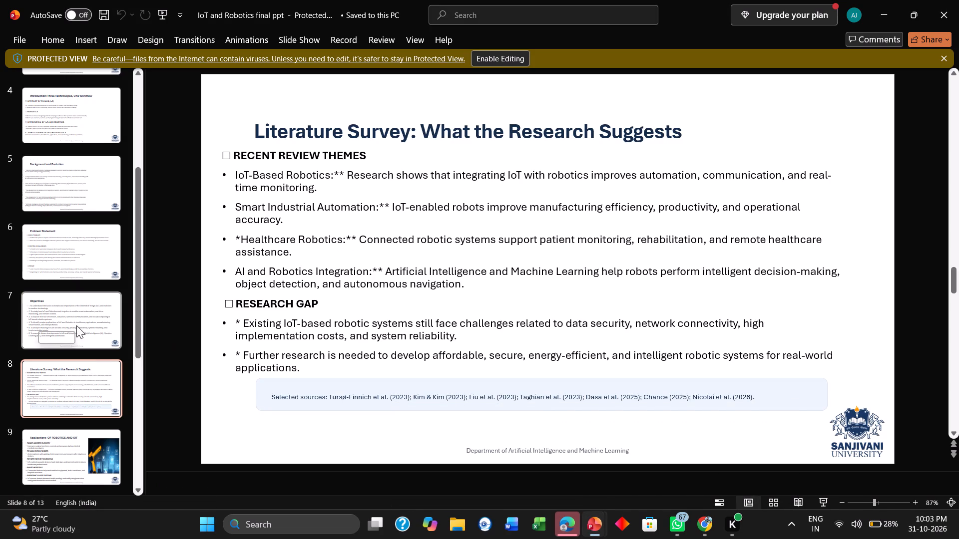
{"action": "left_click", "coordinate": [91, 310]}
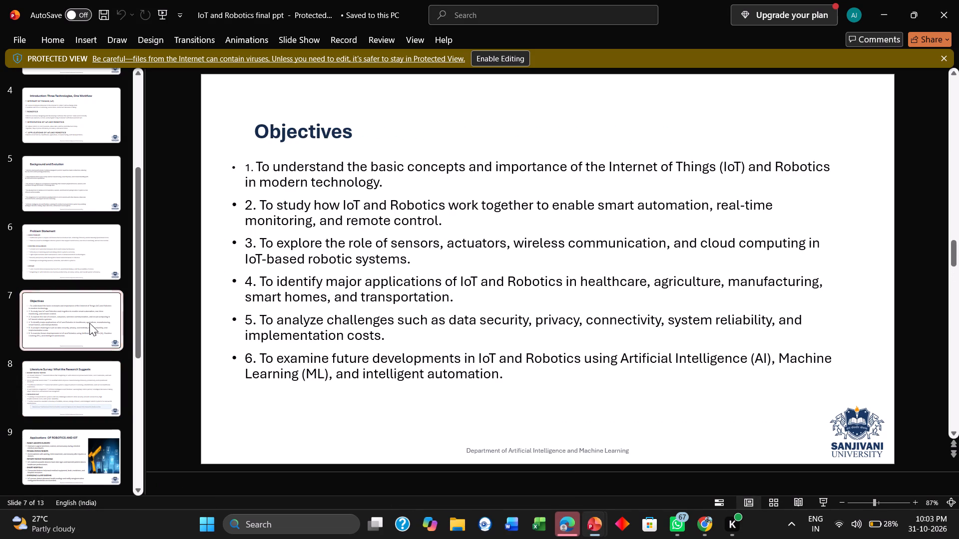
{"action": "left_click", "coordinate": [79, 373]}
{"action": "left_click", "coordinate": [72, 447]}
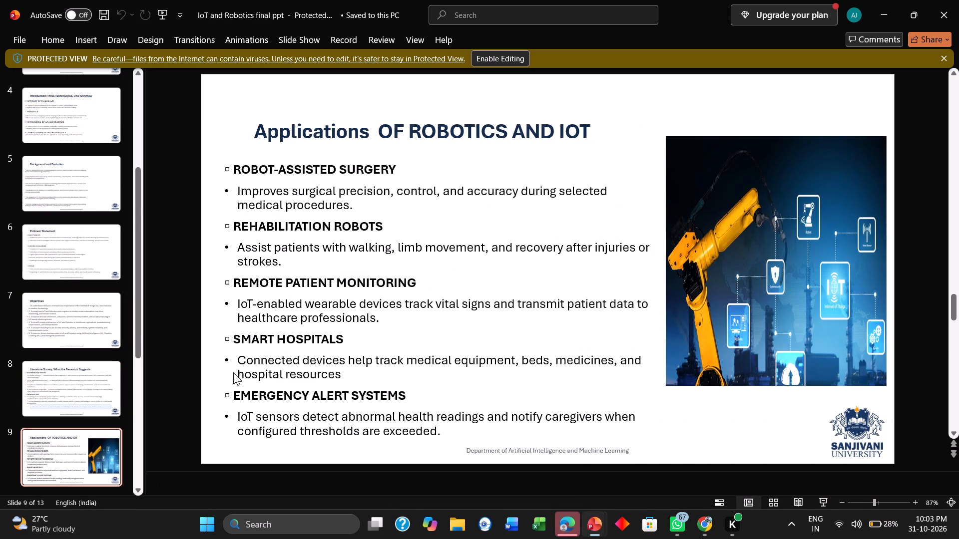
{"action": "scroll", "coordinate": [95, 365], "scroll_direction": "down", "scroll_amount": 1}
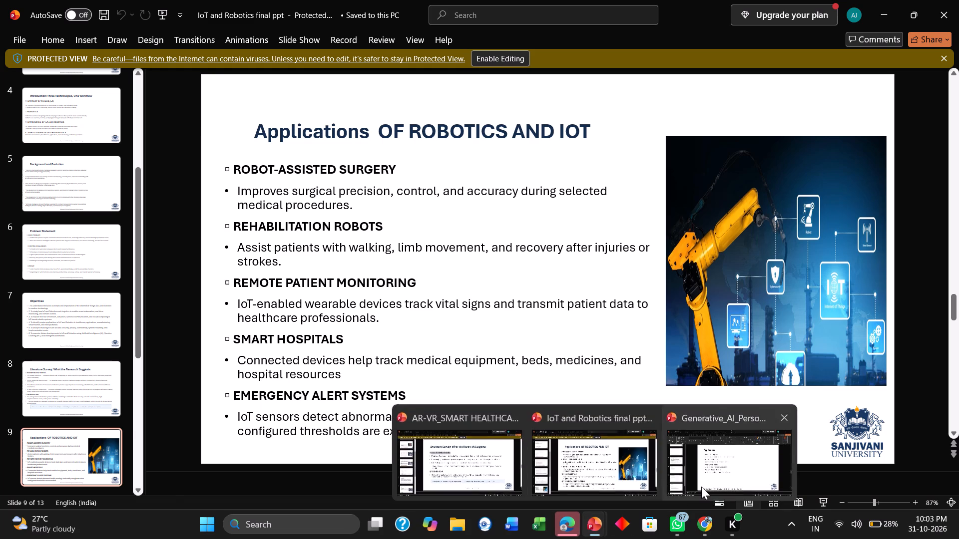
On the Generative AI presentation's Applications slide, shorten the title box slightly by raising its lower edge.
{"action": "left_click", "coordinate": [701, 487]}
{"action": "left_click", "coordinate": [384, 307]}
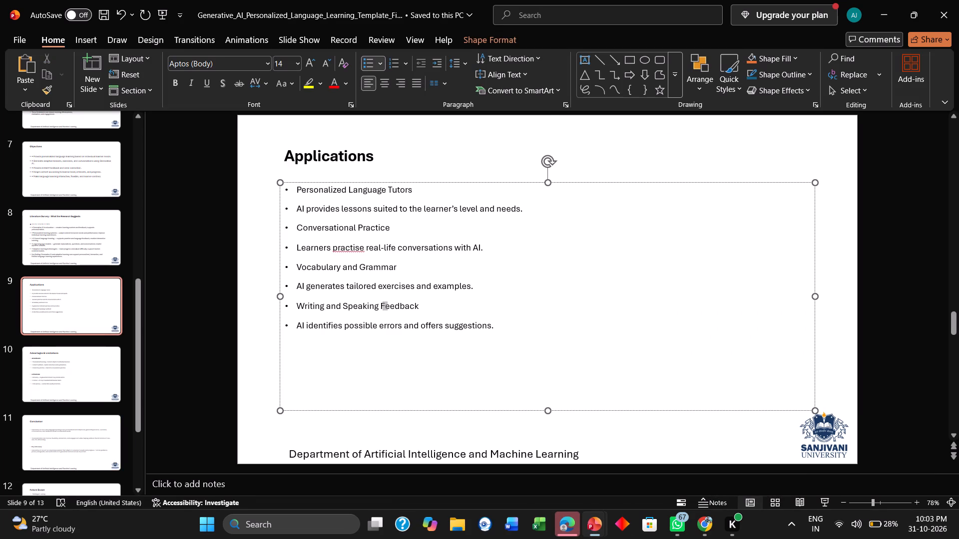
{"action": "left_click", "coordinate": [382, 144]}
{"action": "left_click", "coordinate": [396, 161]}
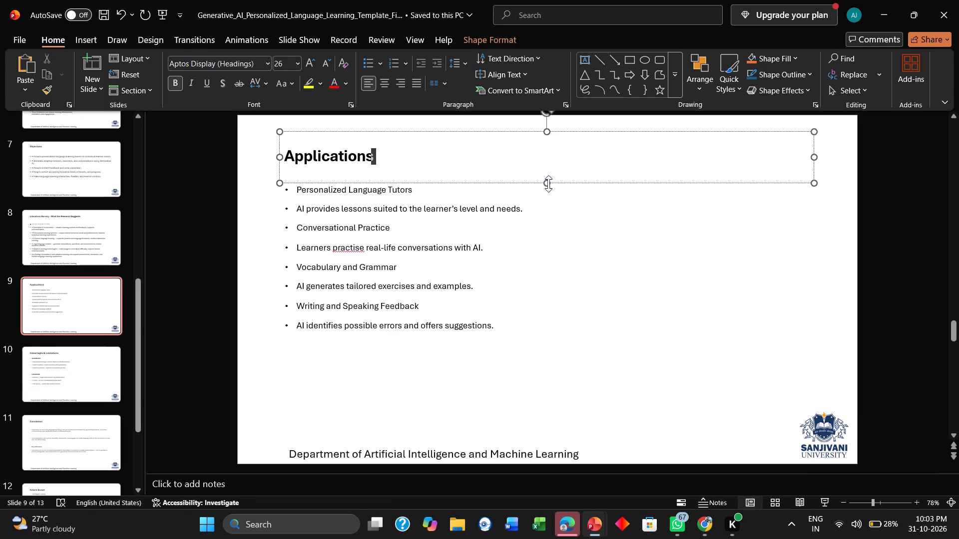
{"action": "left_click", "coordinate": [548, 184]}
{"action": "left_click_drag", "start_coordinate": [548, 184], "coordinate": [551, 174]}
Set the font size of all body lines on the Applications slide to 24.
{"action": "left_click", "coordinate": [505, 205]}
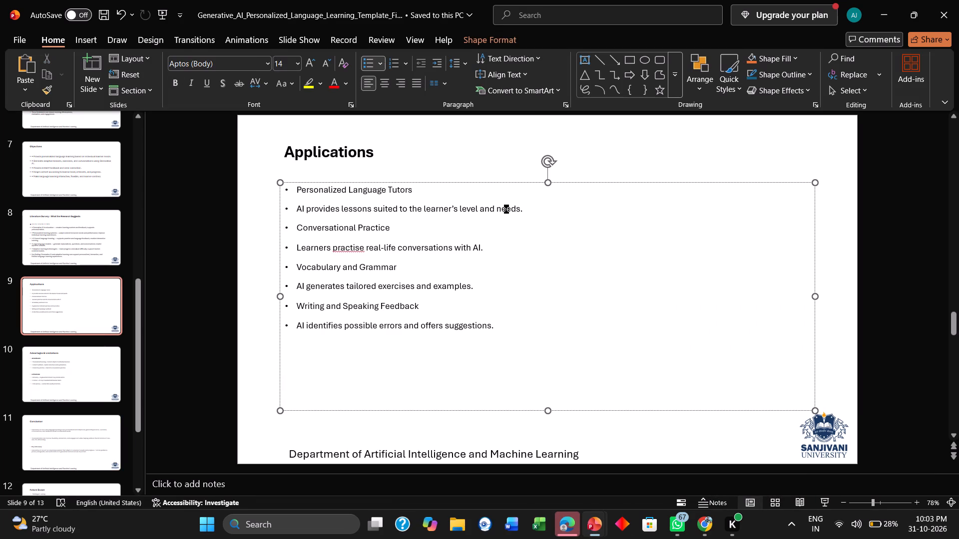
{"action": "left_click_drag", "start_coordinate": [500, 322], "coordinate": [427, 323]}
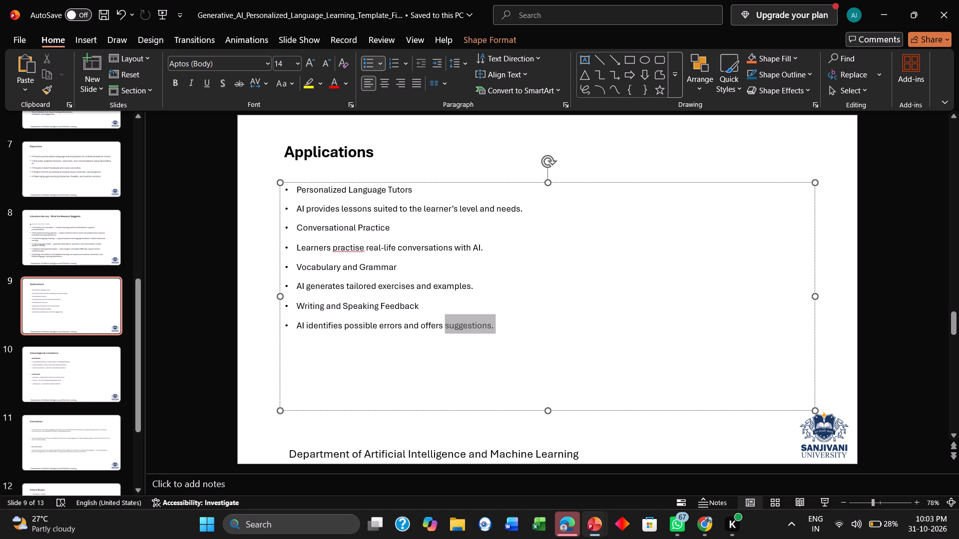
{"action": "left_click_drag", "start_coordinate": [427, 323], "coordinate": [273, 187]}
{"action": "left_click", "coordinate": [367, 145]}
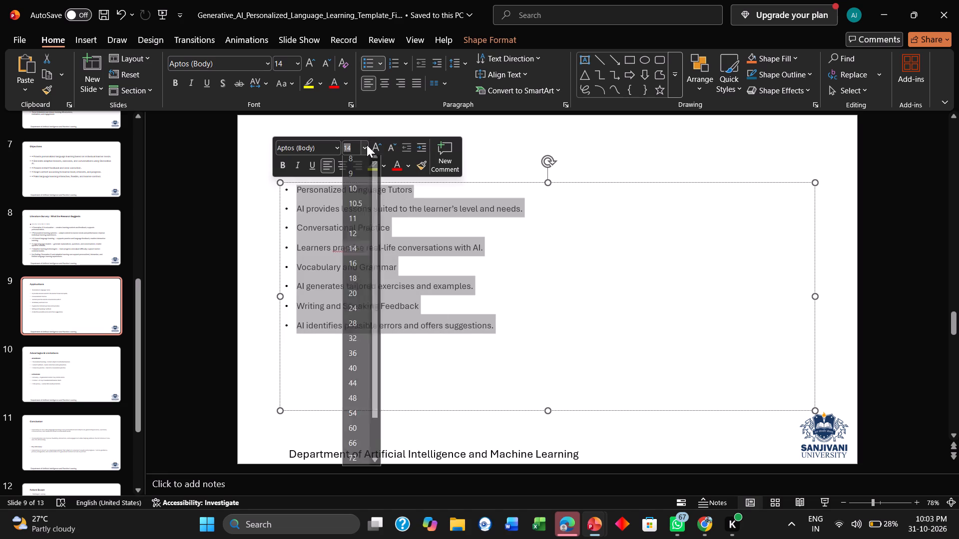
{"action": "left_click", "coordinate": [359, 308]}
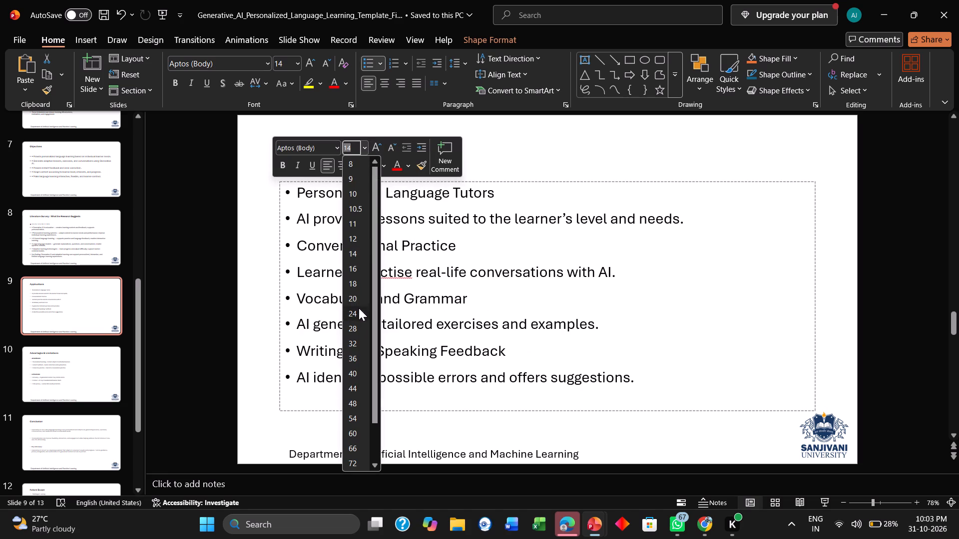
Change the bullets of all body lines on the Applications slide to hollow circles.
{"action": "left_click", "coordinate": [684, 321]}
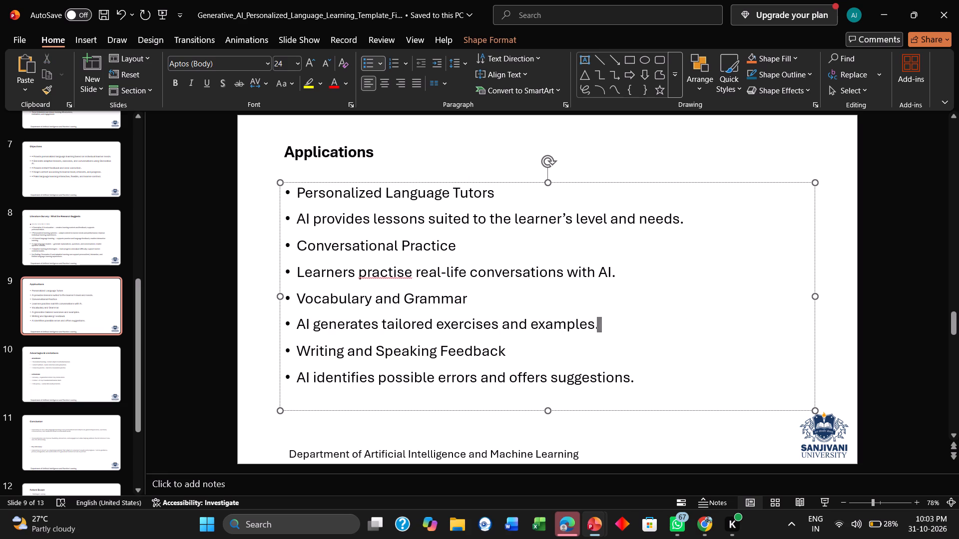
{"action": "left_click_drag", "start_coordinate": [641, 386], "coordinate": [285, 200]}
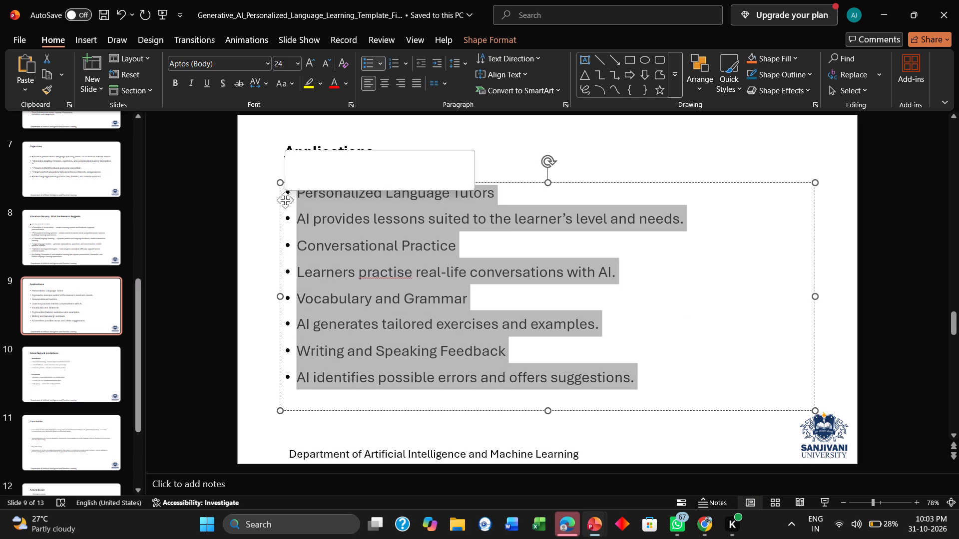
{"action": "left_click", "coordinate": [377, 64]}
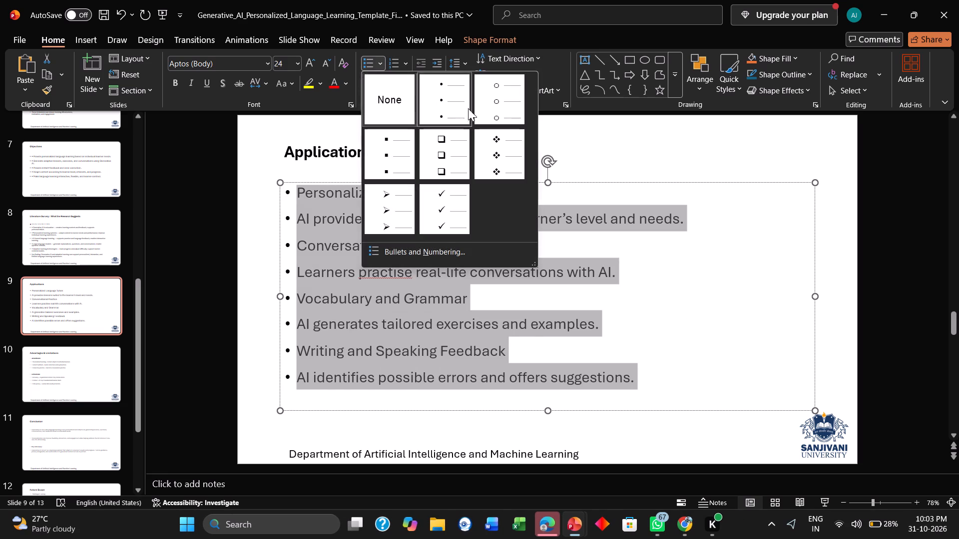
{"action": "left_click", "coordinate": [485, 100]}
{"action": "left_click", "coordinate": [683, 310]}
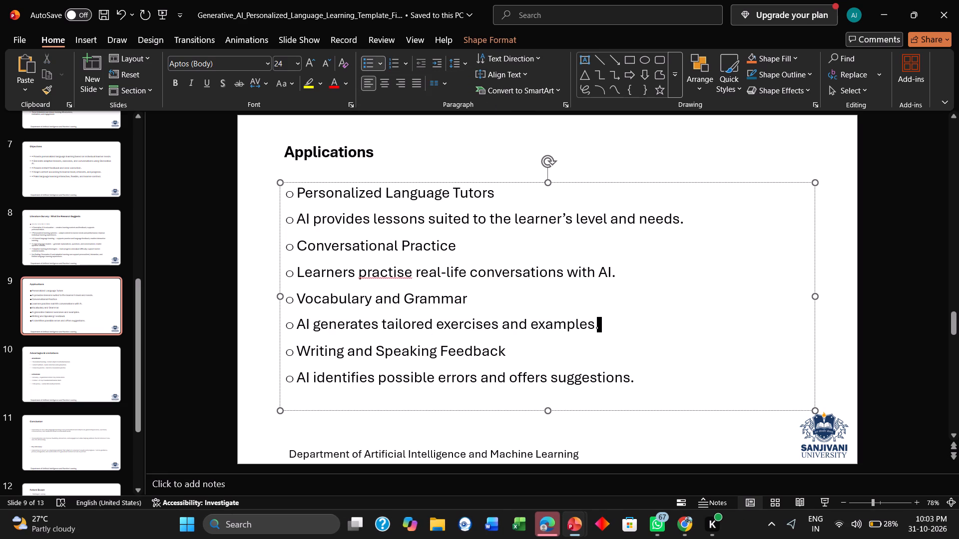
Narrow the Applications body text box to slightly over half the slide's width and extend its lower edge to just above the footer.
{"action": "left_click_drag", "start_coordinate": [816, 298], "coordinate": [717, 294]}
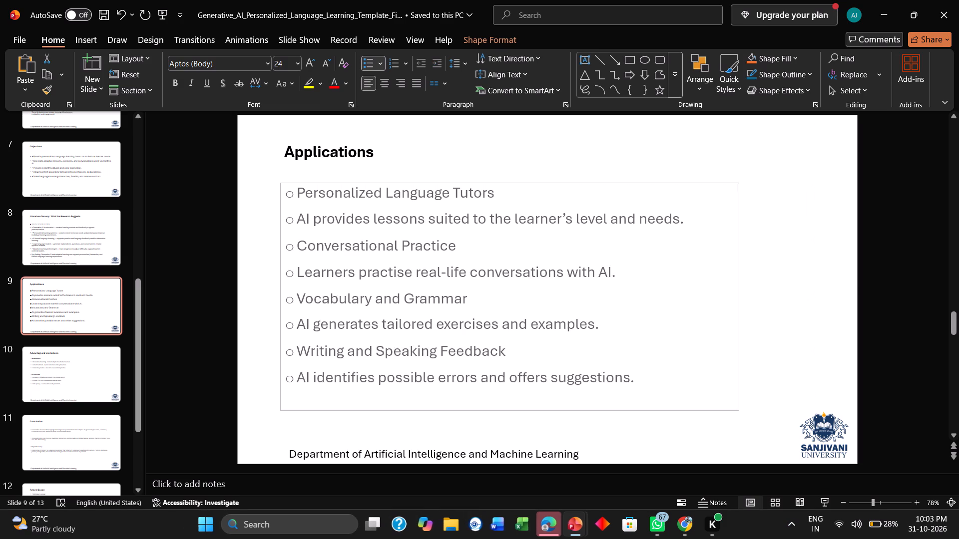
{"action": "left_click_drag", "start_coordinate": [717, 294], "coordinate": [608, 296]}
{"action": "left_click_drag", "start_coordinate": [608, 412], "coordinate": [615, 437]}
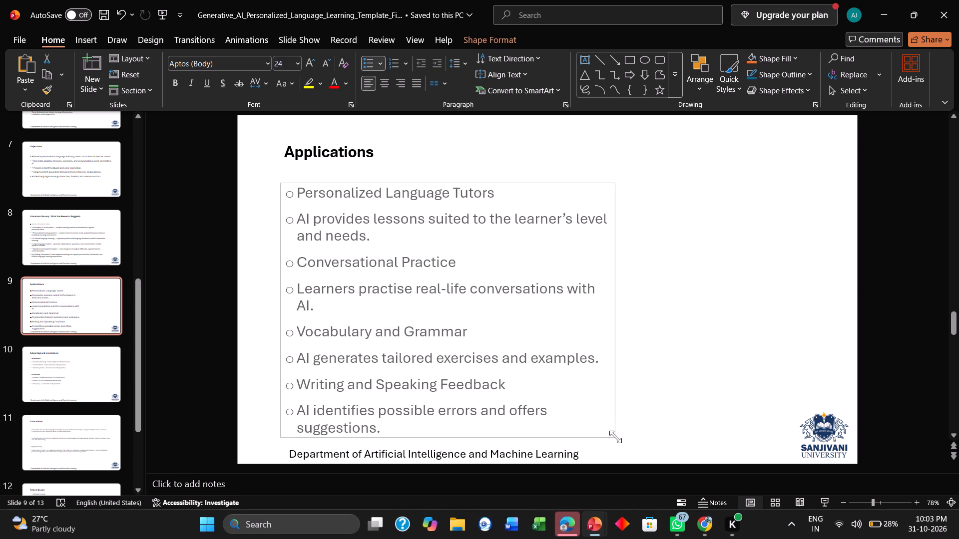
{"action": "left_click", "coordinate": [666, 399]}
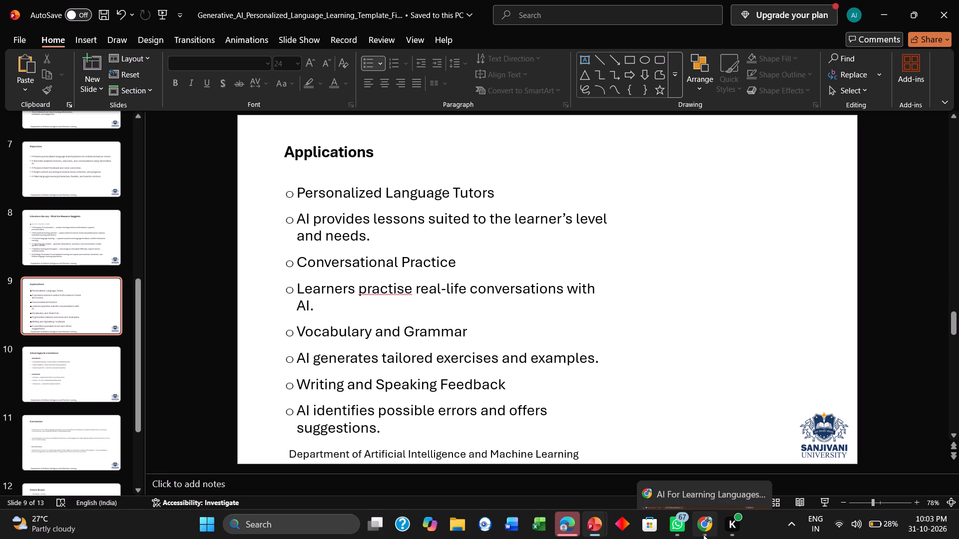
In Chrome's "language learning AI" image results, save Medium's illustration of a person sitting opposite a robot to Downloads.
{"action": "left_click", "coordinate": [703, 535]}
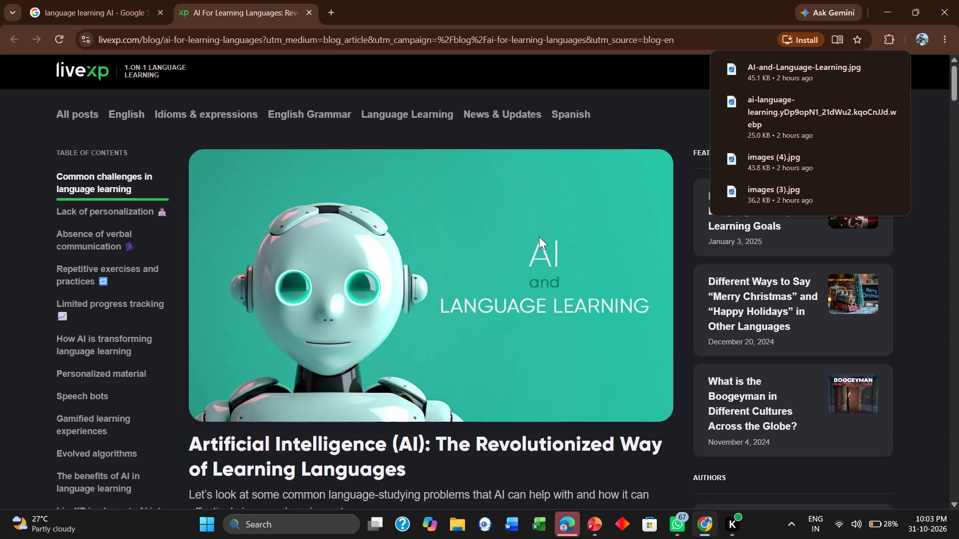
{"action": "left_click", "coordinate": [88, 0]}
{"action": "scroll", "coordinate": [633, 298], "scroll_direction": "down", "scroll_amount": 1}
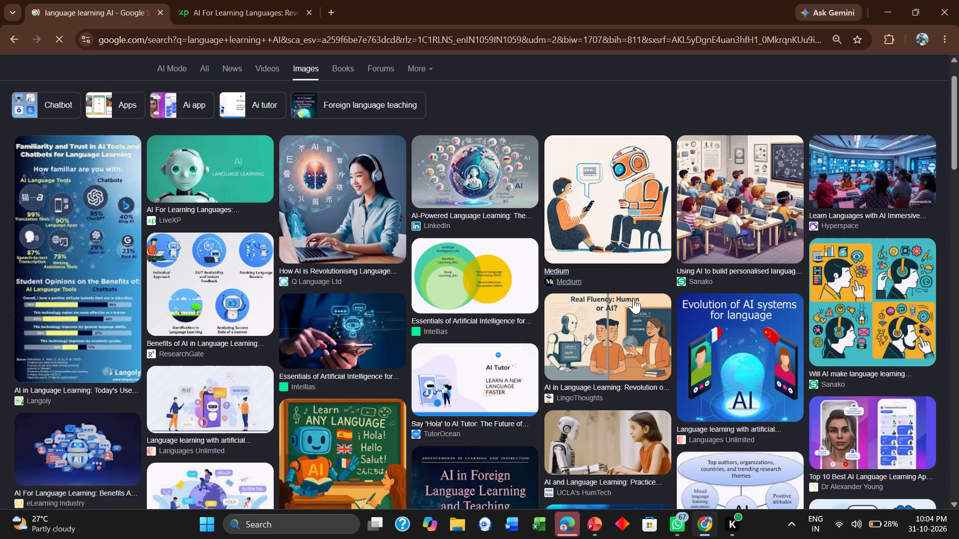
{"action": "scroll", "coordinate": [633, 298], "scroll_direction": "down", "scroll_amount": 1}
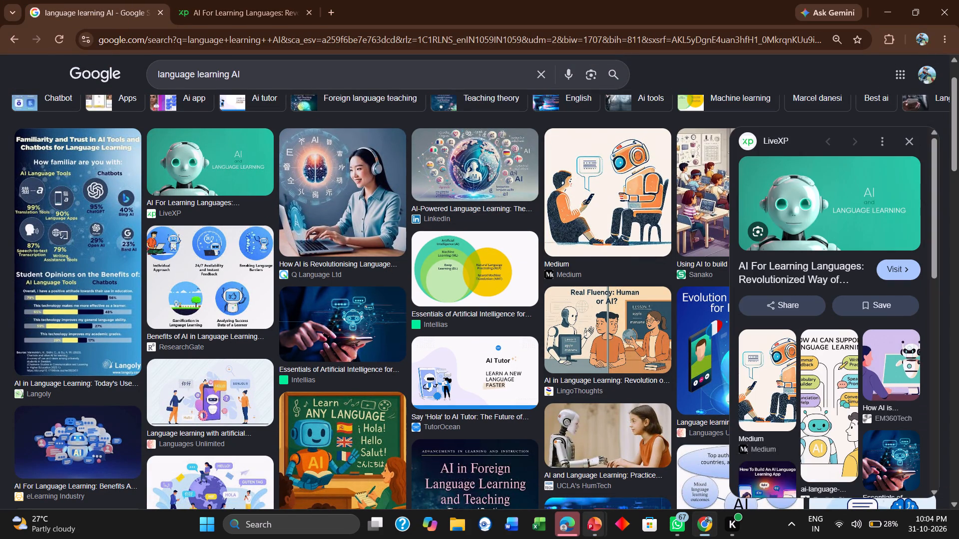
{"action": "left_click", "coordinate": [595, 538]}
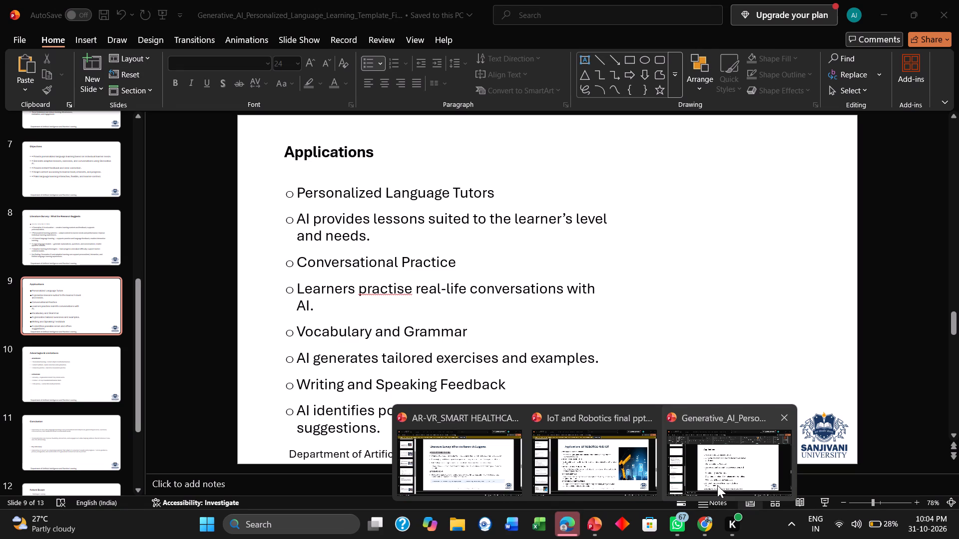
{"action": "left_click", "coordinate": [580, 184]}
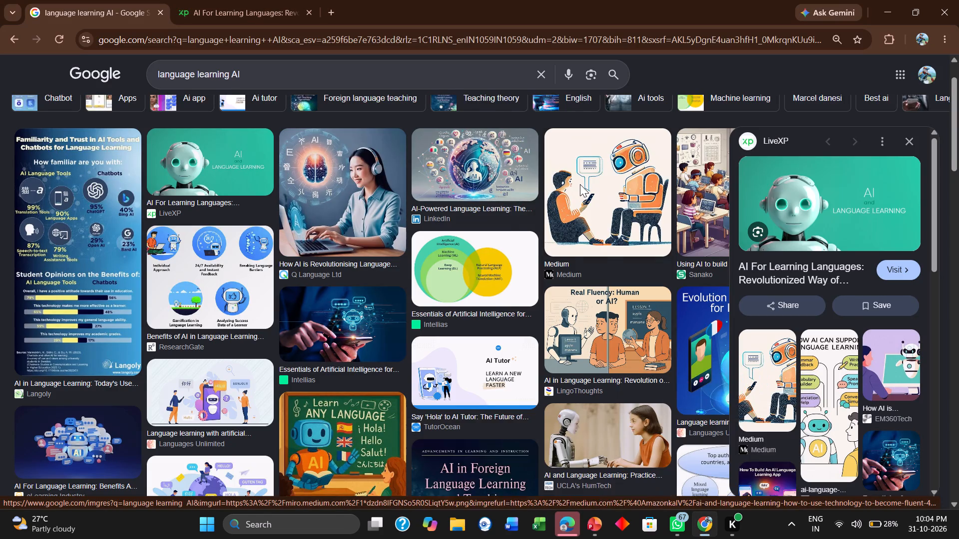
{"action": "right_click", "coordinate": [768, 218]}
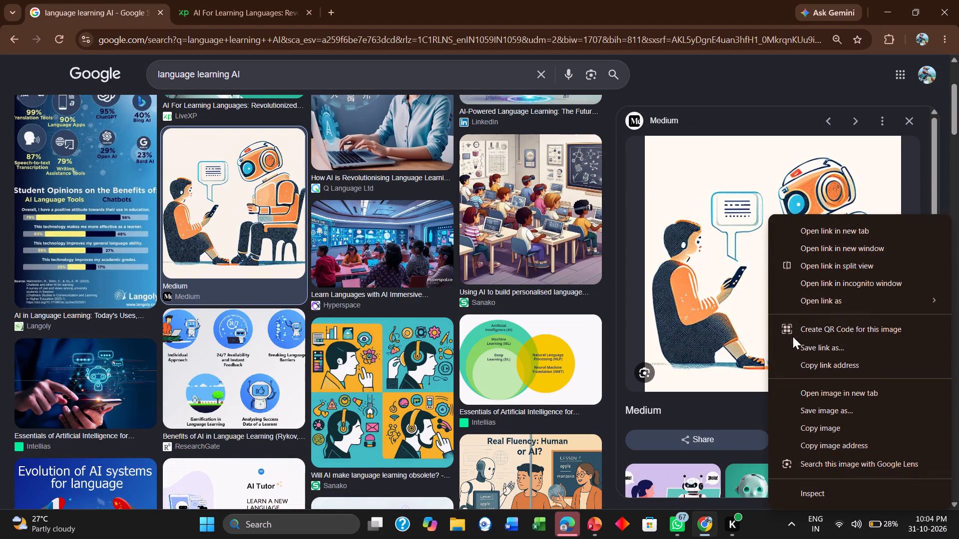
{"action": "left_click", "coordinate": [811, 404]}
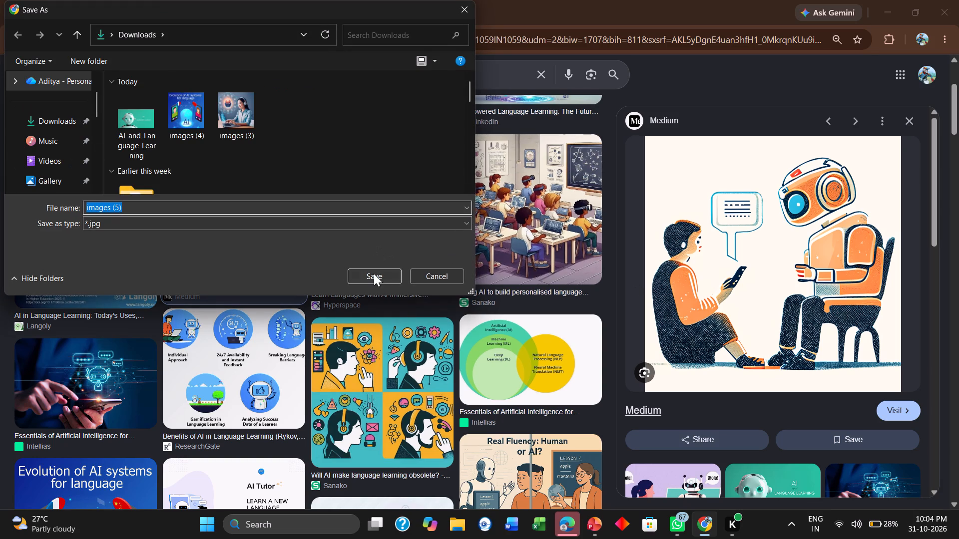
{"action": "left_click", "coordinate": [374, 273]}
Back in the Generative AI presentation, insert the saved person-and-robot illustration from Downloads on the Applications slide.
{"action": "left_click", "coordinate": [584, 526]}
{"action": "left_click", "coordinate": [703, 460]}
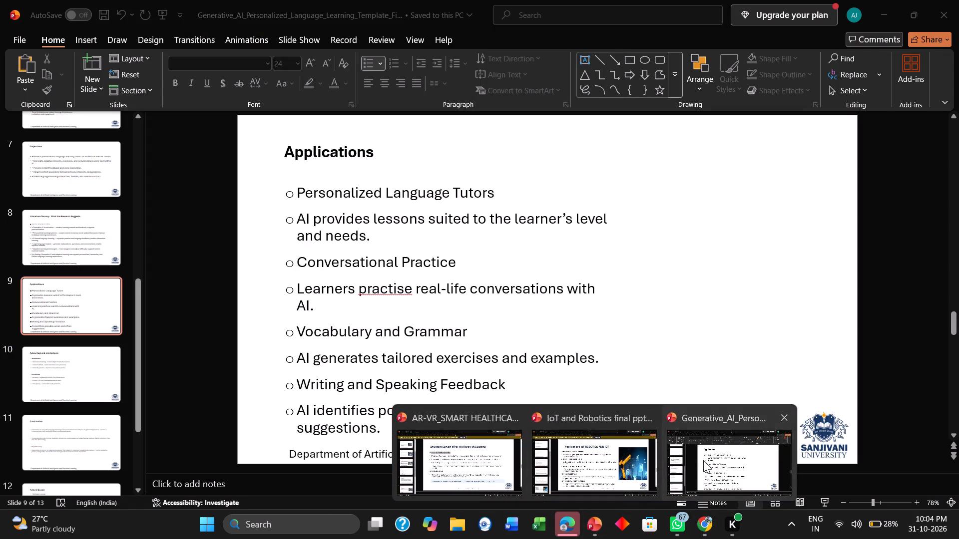
{"action": "left_click", "coordinate": [78, 40]}
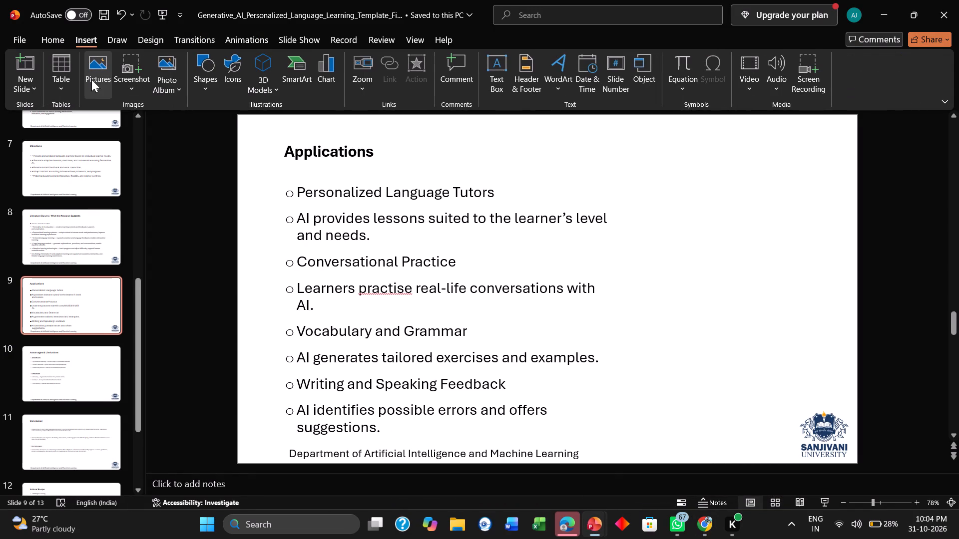
{"action": "left_click", "coordinate": [91, 79]}
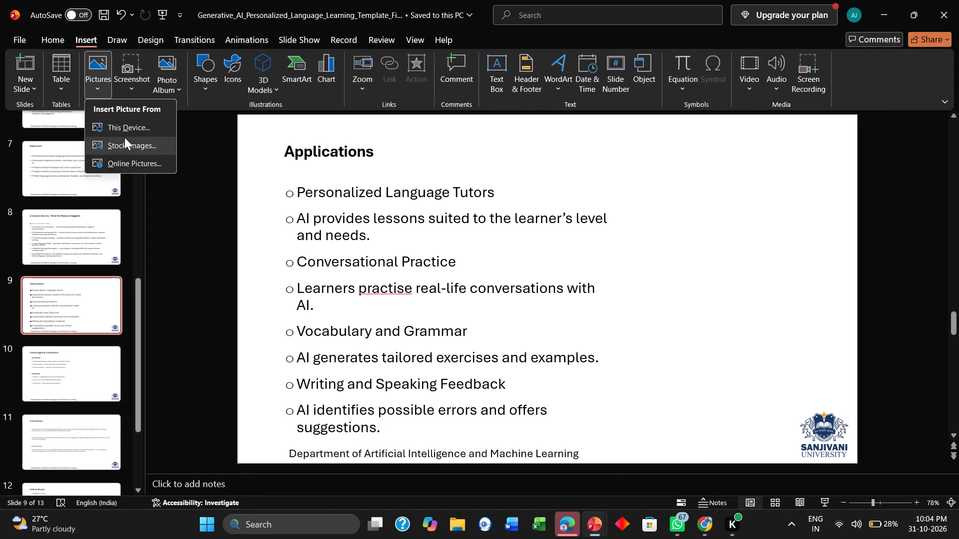
{"action": "left_click", "coordinate": [146, 117]}
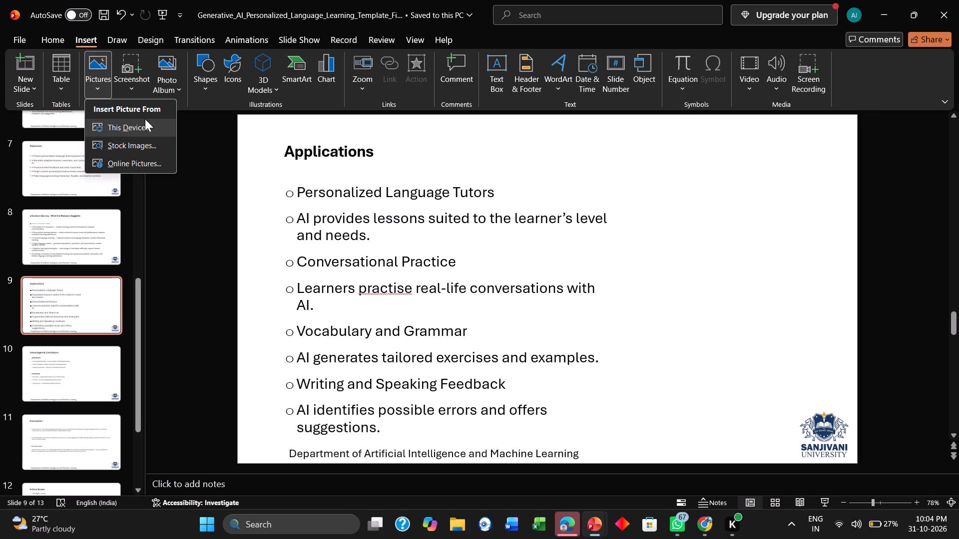
{"action": "left_click", "coordinate": [138, 127]}
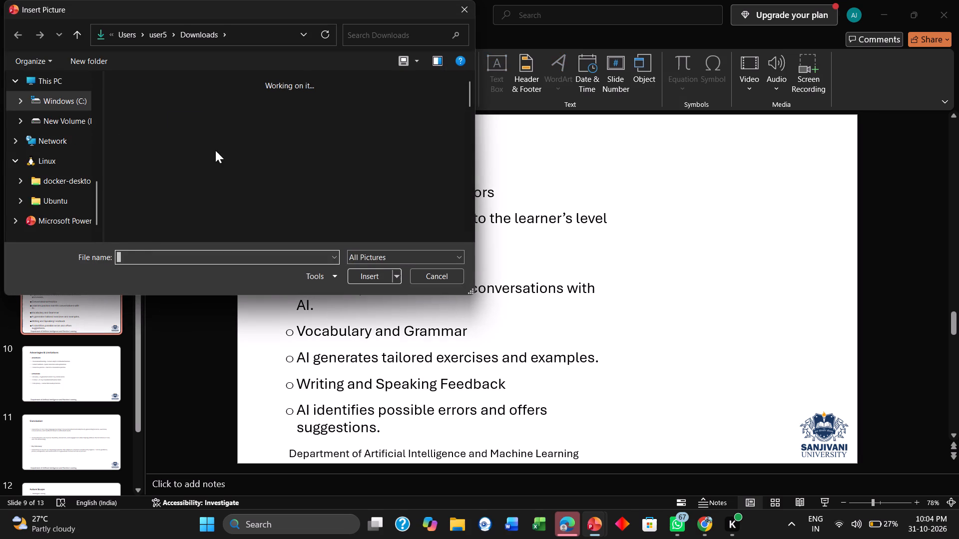
{"action": "double_click", "coordinate": [143, 130]}
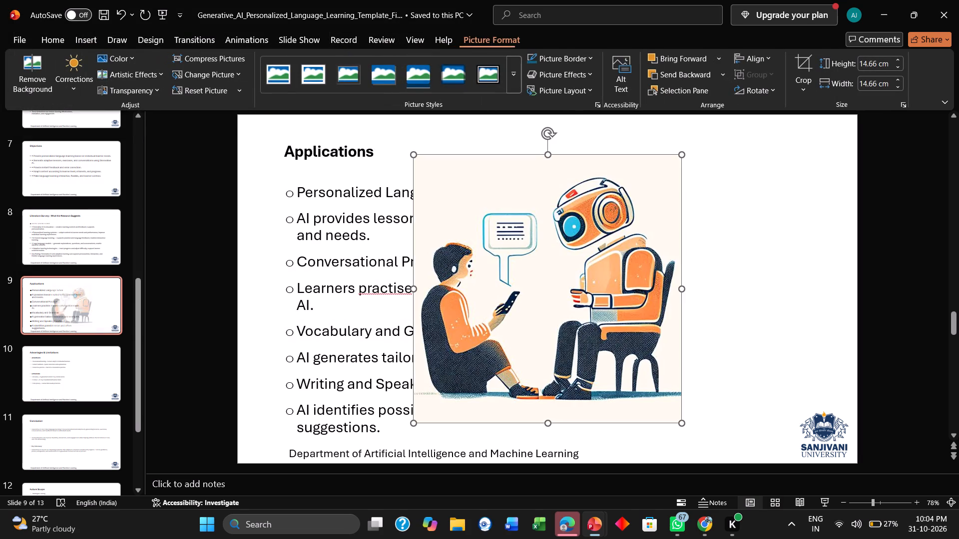
Shrink the illustration to about 12.4 × 12.4 cm and place it beside the bullet list, above the university logo.
{"action": "left_click_drag", "start_coordinate": [441, 162], "coordinate": [565, 167]}
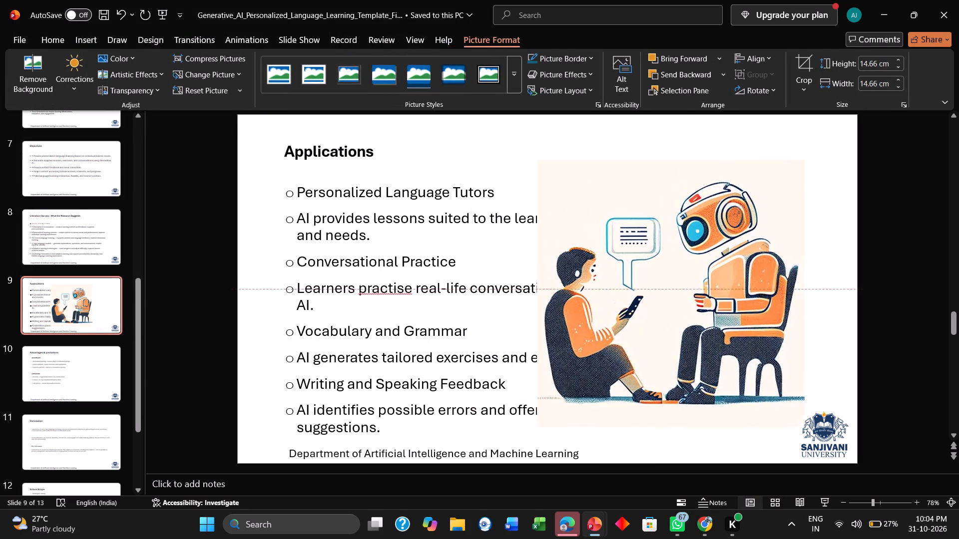
{"action": "left_click_drag", "start_coordinate": [565, 167], "coordinate": [618, 188]}
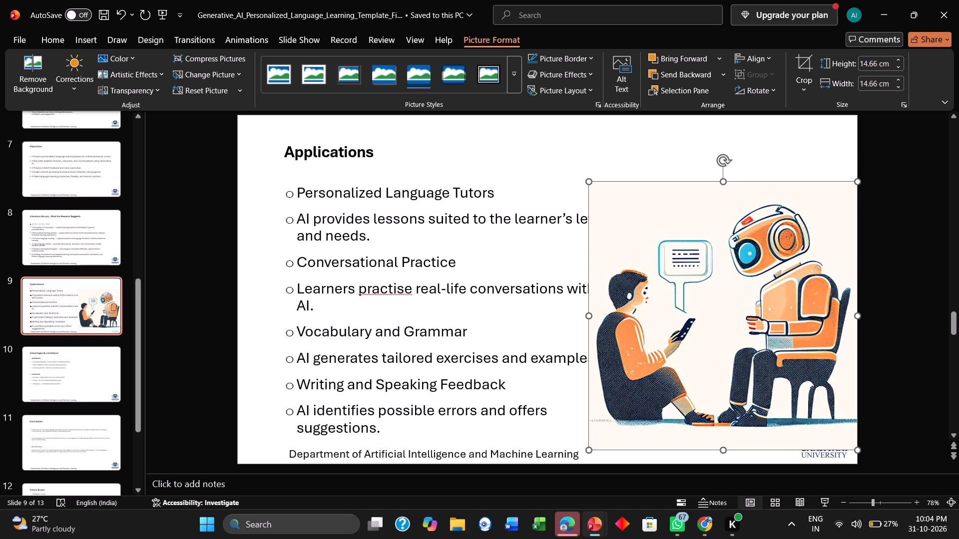
{"action": "left_click_drag", "start_coordinate": [586, 179], "coordinate": [662, 224]}
{"action": "left_click_drag", "start_coordinate": [698, 269], "coordinate": [698, 267]}
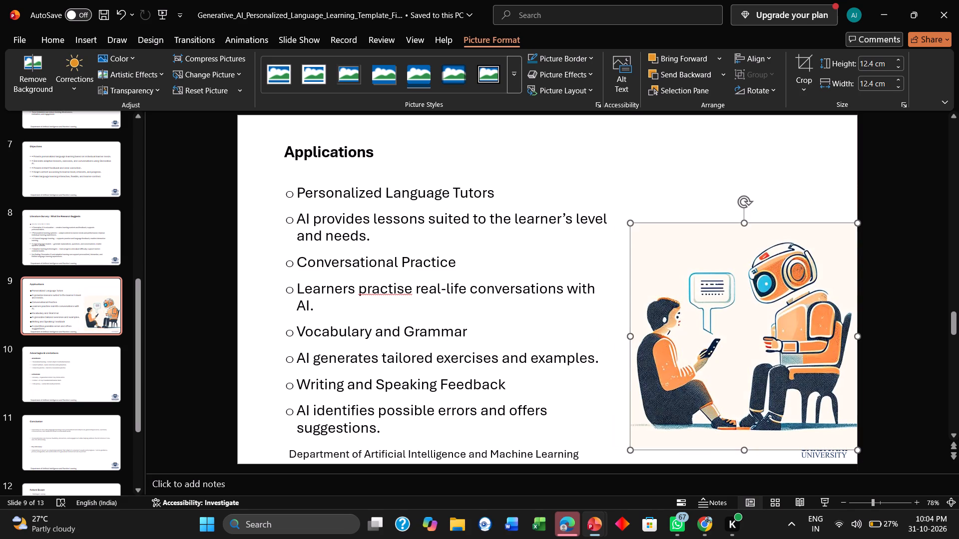
{"action": "left_click_drag", "start_coordinate": [698, 267], "coordinate": [693, 222]}
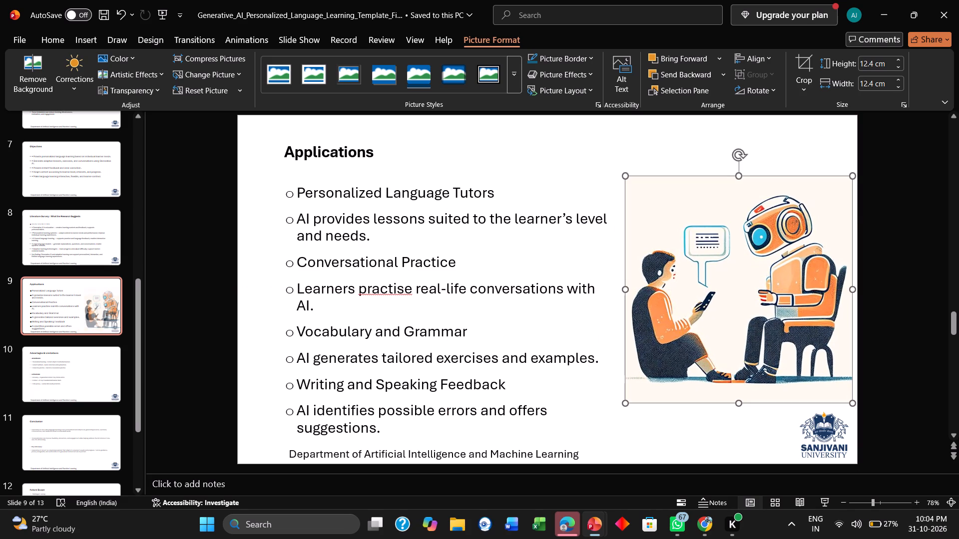
{"action": "left_click", "coordinate": [544, 245]}
{"action": "left_click", "coordinate": [724, 328]}
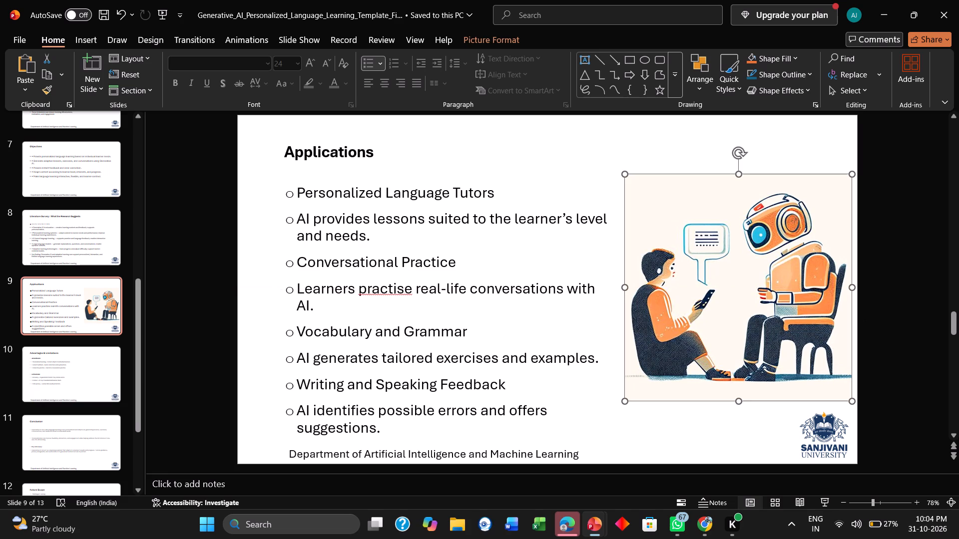
{"action": "left_click", "coordinate": [574, 164]}
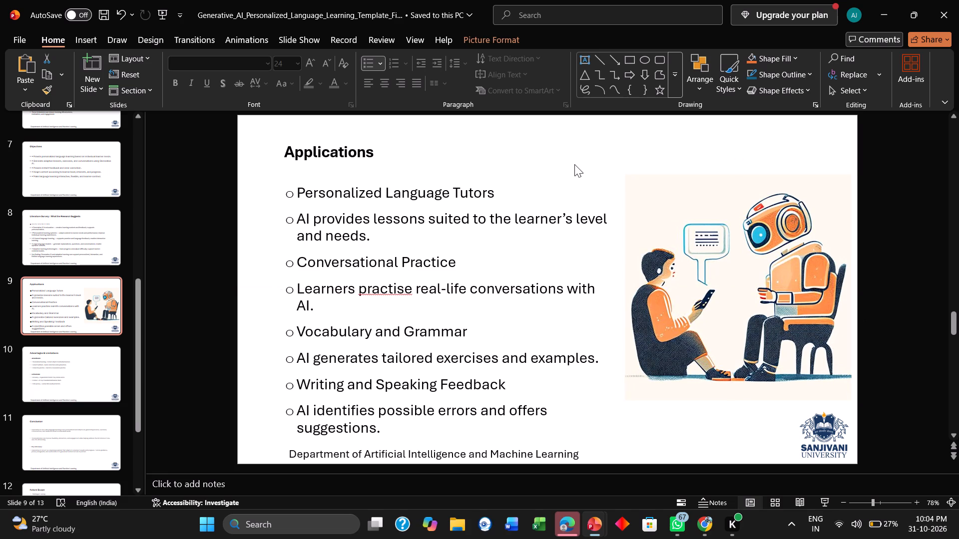
After checking the IoT and Robotics counterpart, narrow the body text box on the Advantages & Limitations slide to under half the slide's width.
{"action": "left_click", "coordinate": [56, 385]}
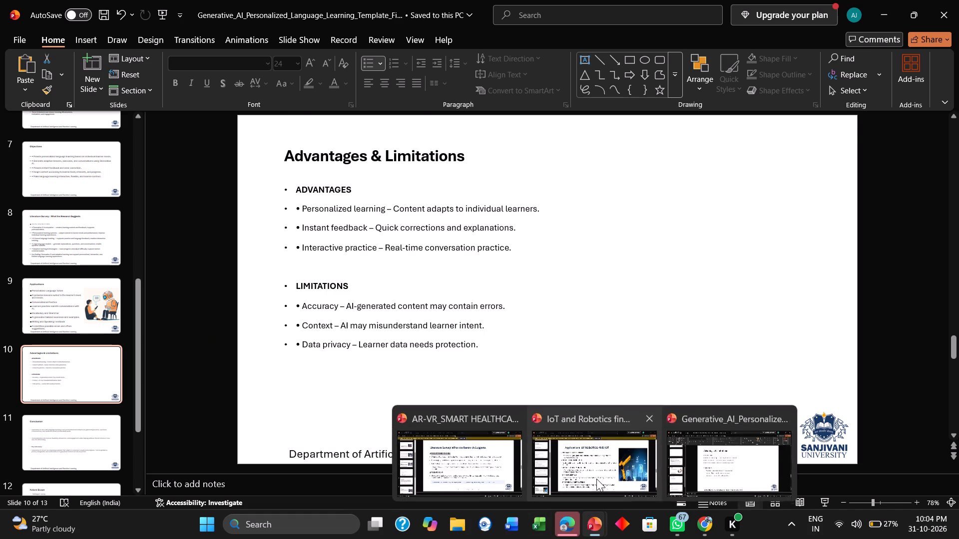
{"action": "left_click", "coordinate": [603, 467]}
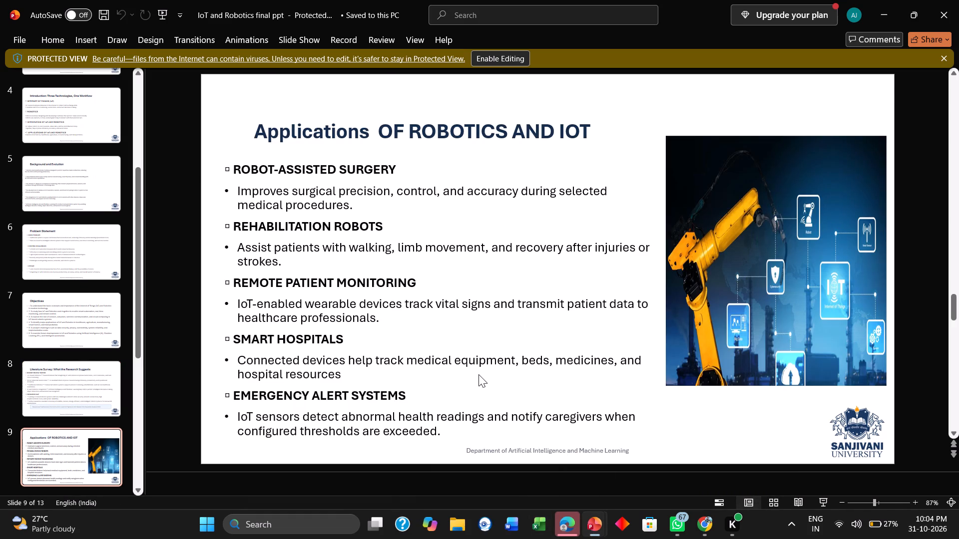
{"action": "key", "text": "Down"}
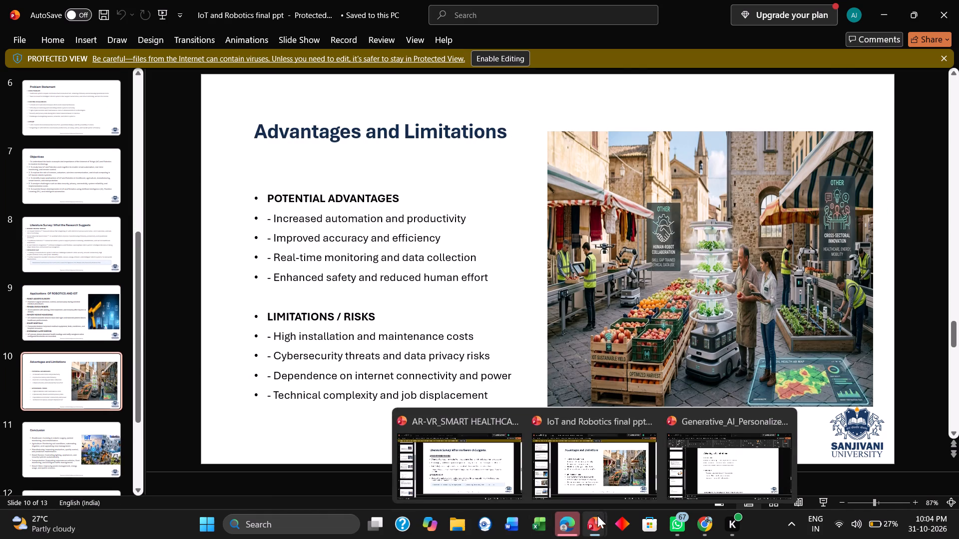
{"action": "left_click", "coordinate": [699, 460]}
{"action": "left_click", "coordinate": [458, 286]}
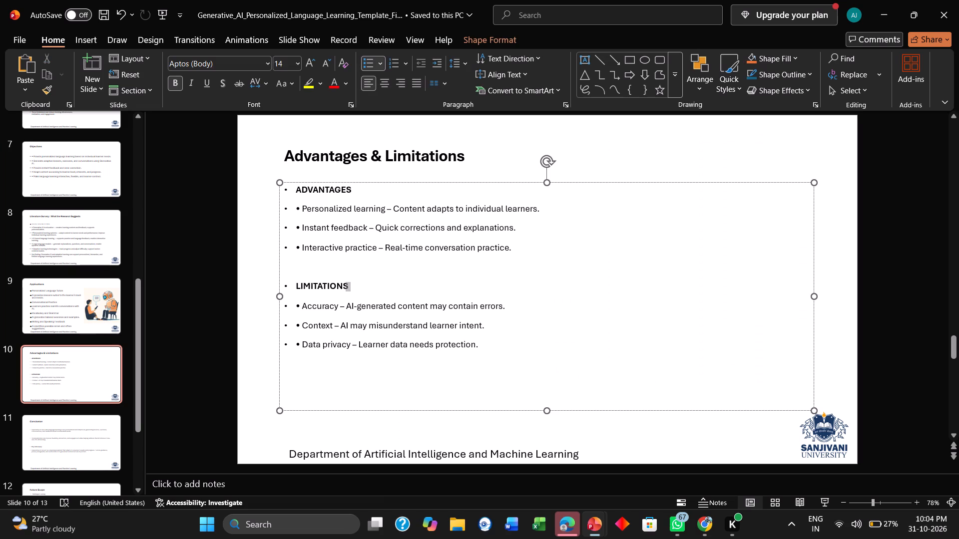
{"action": "left_click_drag", "start_coordinate": [813, 295], "coordinate": [517, 282]}
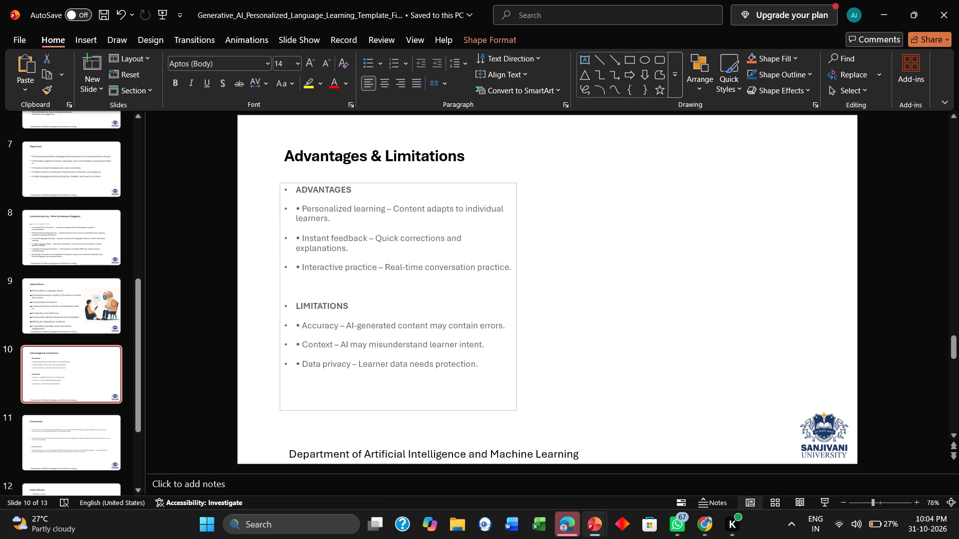
{"action": "left_click_drag", "start_coordinate": [517, 282], "coordinate": [536, 294]}
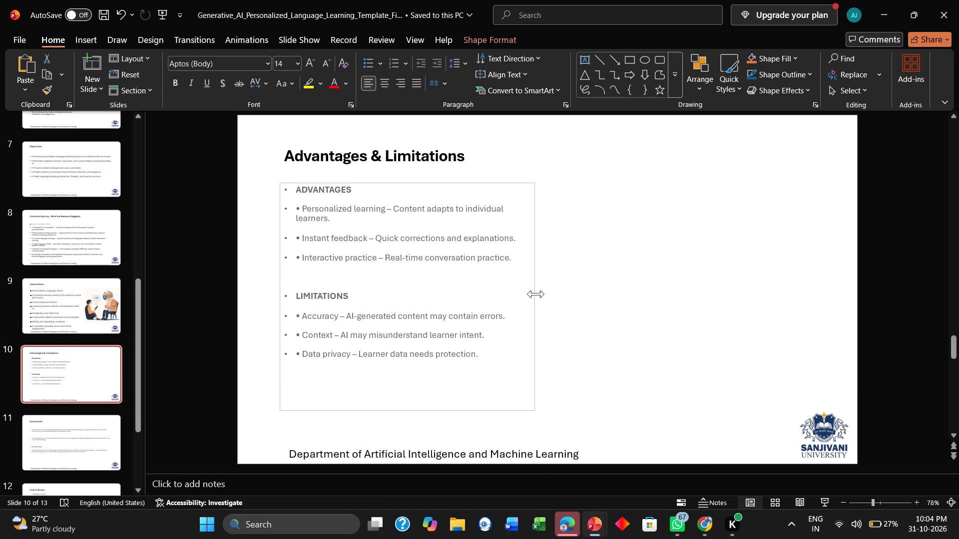
Increase the font size of all body text on the Advantages & Limitations slide.
{"action": "left_click_drag", "start_coordinate": [480, 356], "coordinate": [292, 303]}
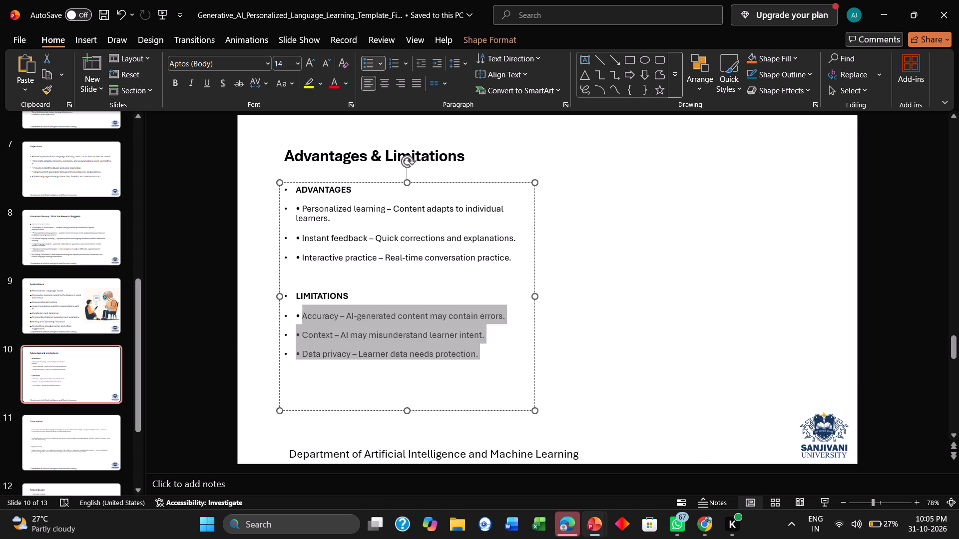
{"action": "left_click_drag", "start_coordinate": [292, 303], "coordinate": [282, 196]}
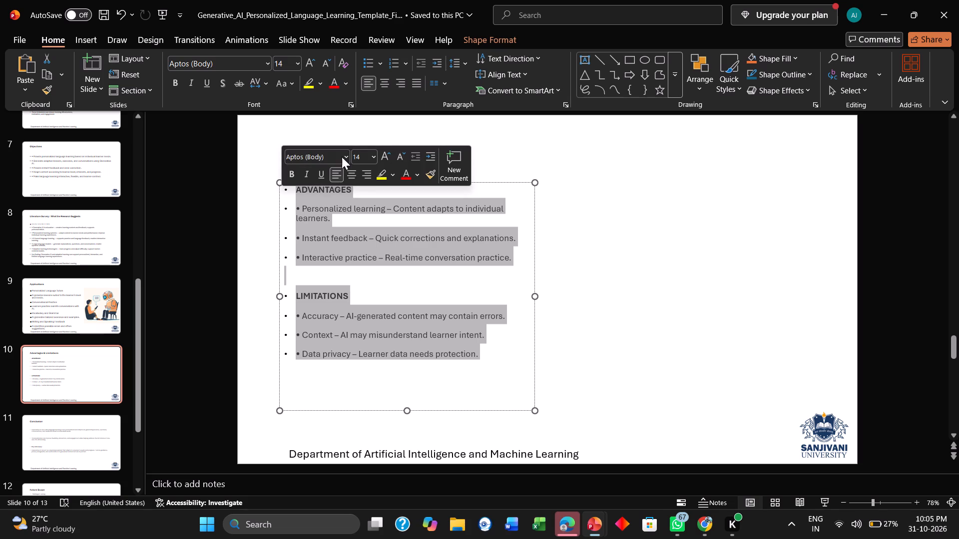
{"action": "left_click_drag", "start_coordinate": [374, 157], "coordinate": [359, 287]}
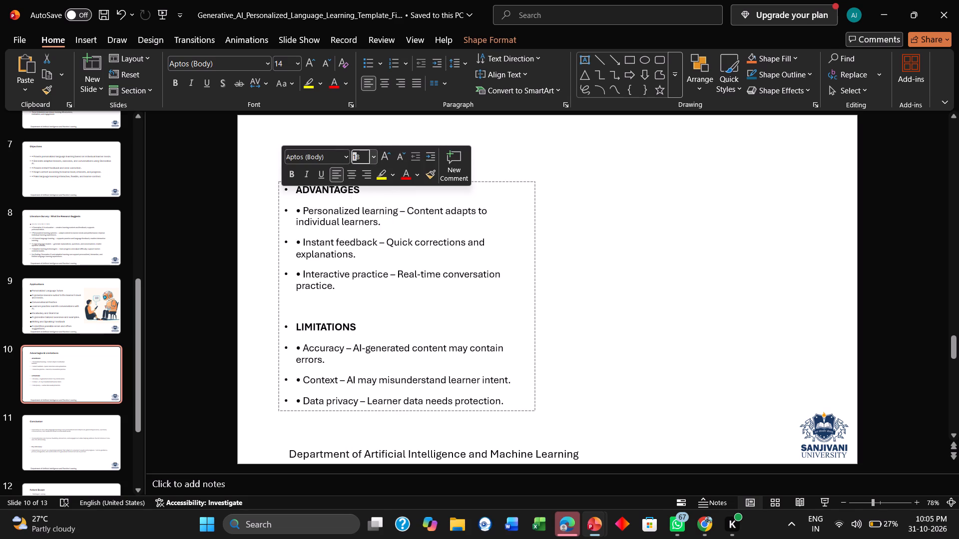
Apply 16 pt to all body text on the Advantages & Limitations slide and widen its text box slightly.
{"action": "left_click", "coordinate": [396, 156]}
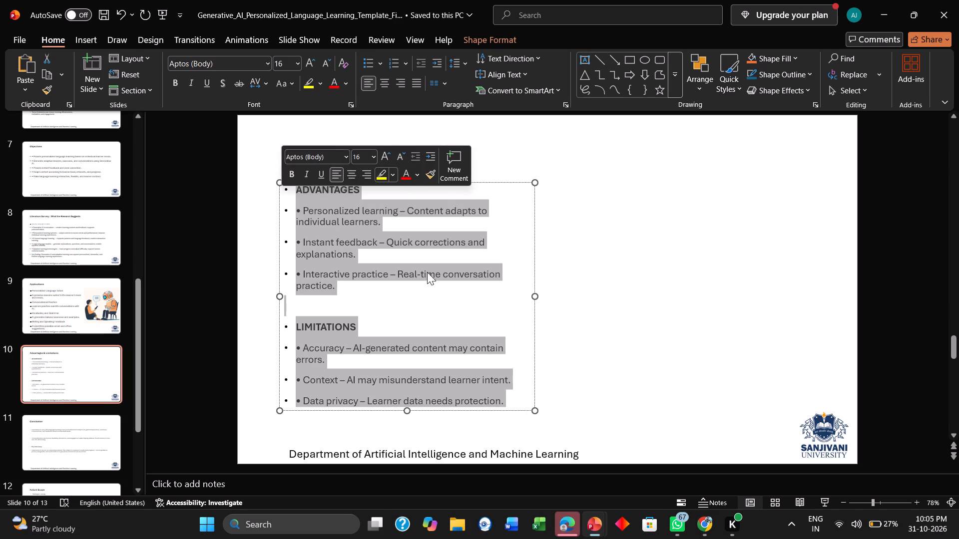
{"action": "left_click", "coordinate": [384, 289]}
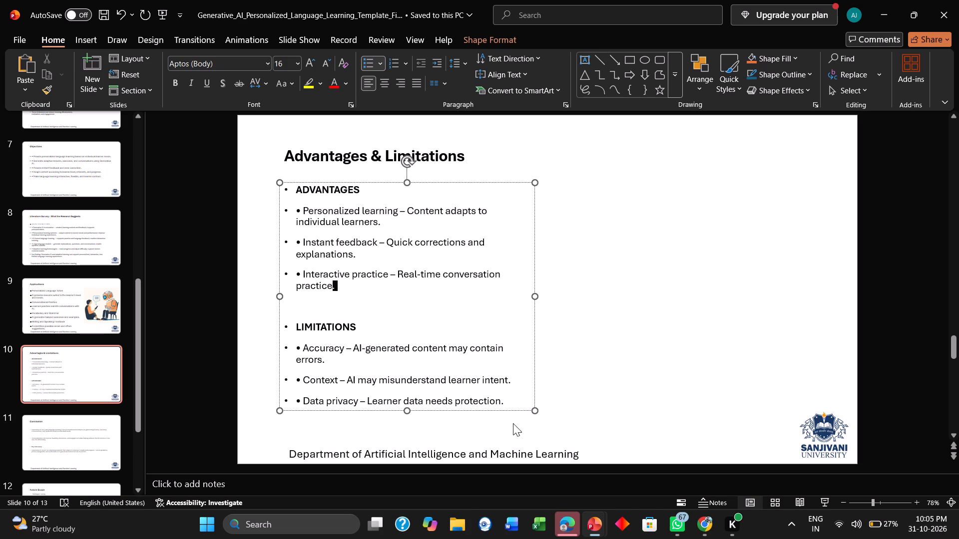
{"action": "left_click_drag", "start_coordinate": [532, 409], "coordinate": [537, 412]}
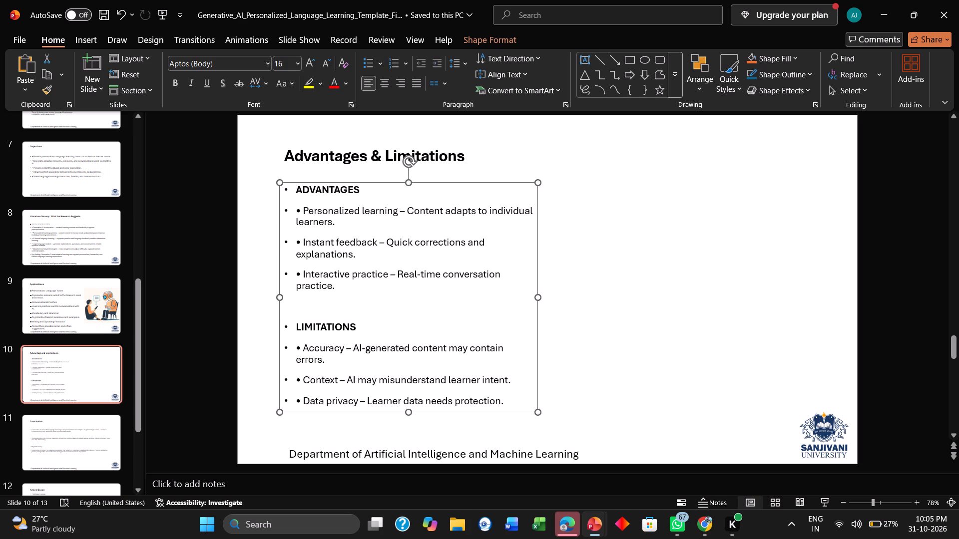
Set the three bullets under LIMITATIONS to 18 pt and extend the text box's lower edge to fit them.
{"action": "left_click_drag", "start_coordinate": [503, 401], "coordinate": [290, 350]}
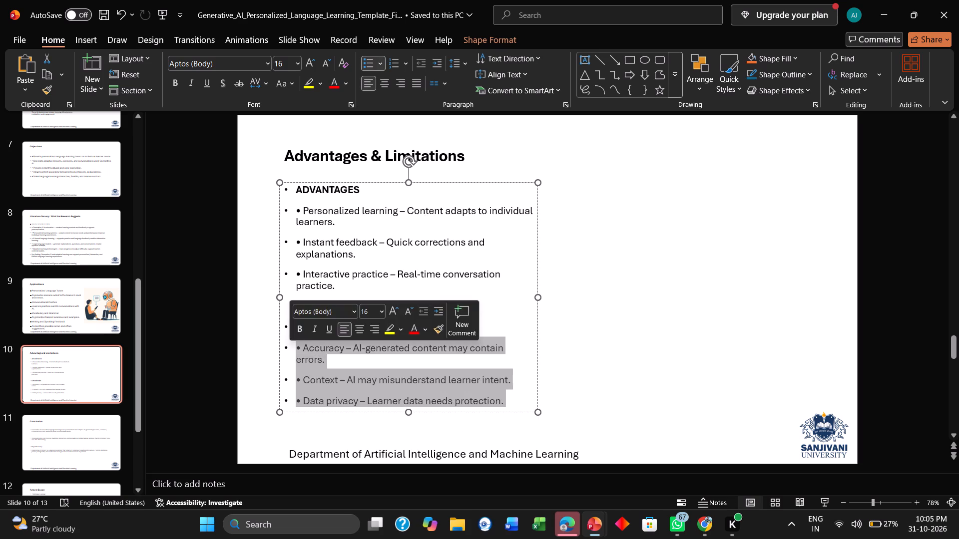
{"action": "left_click", "coordinate": [382, 312]}
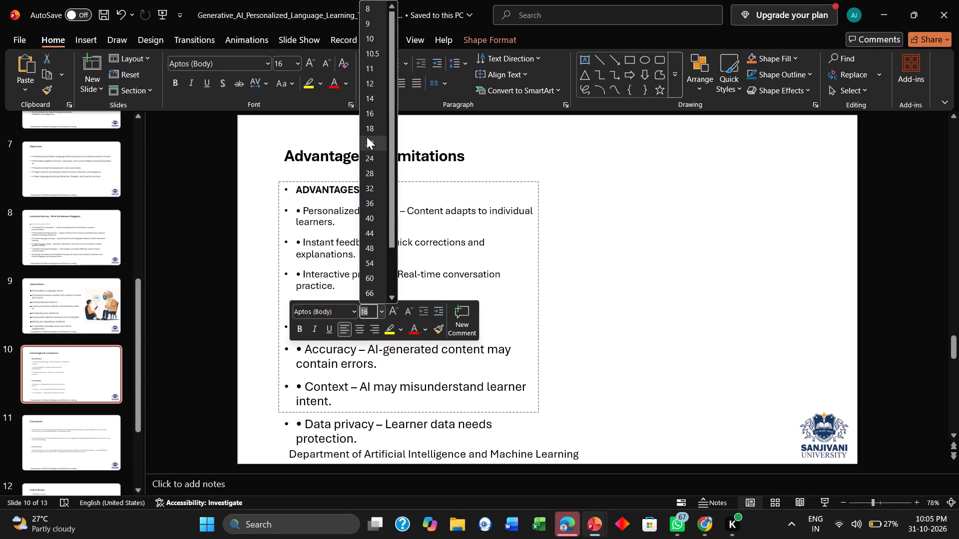
{"action": "left_click", "coordinate": [366, 134]}
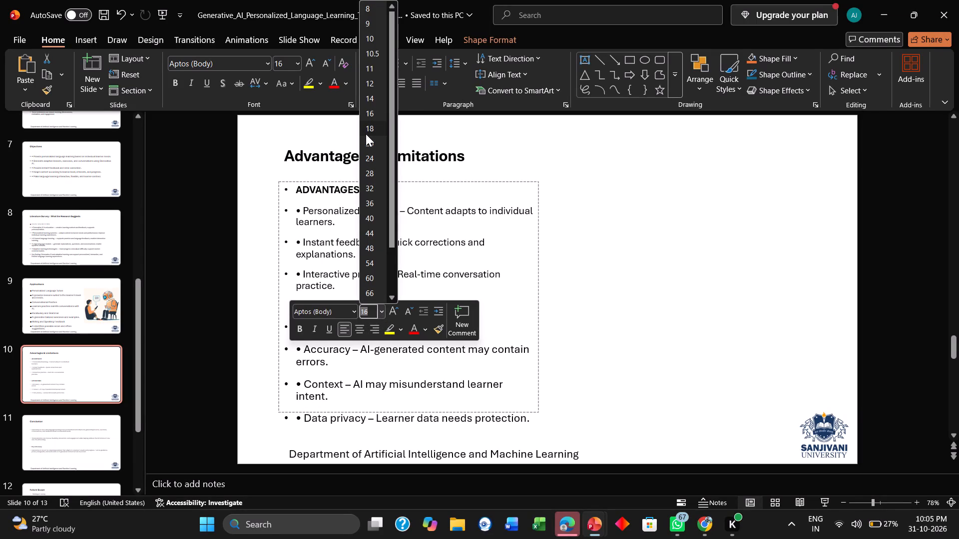
{"action": "left_click", "coordinate": [457, 287]}
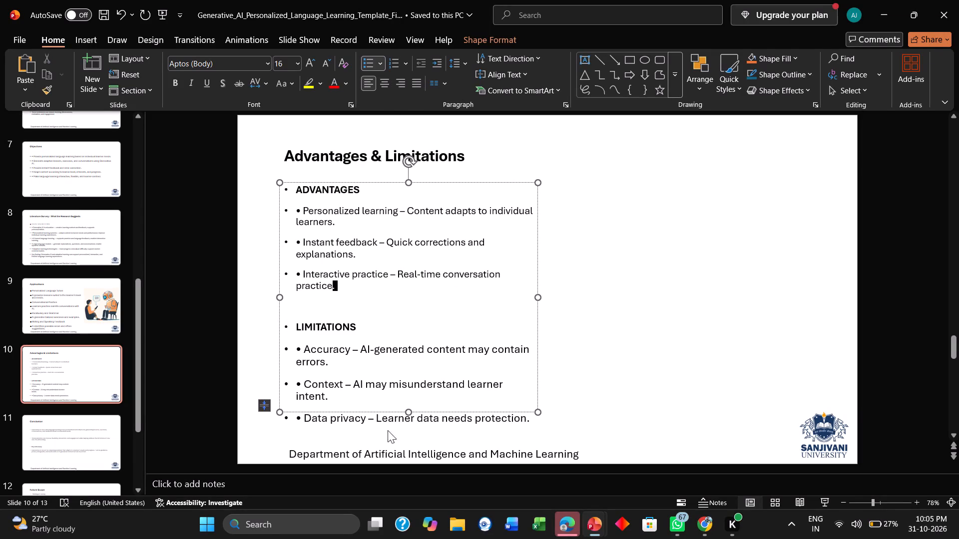
{"action": "left_click_drag", "start_coordinate": [410, 413], "coordinate": [412, 441]}
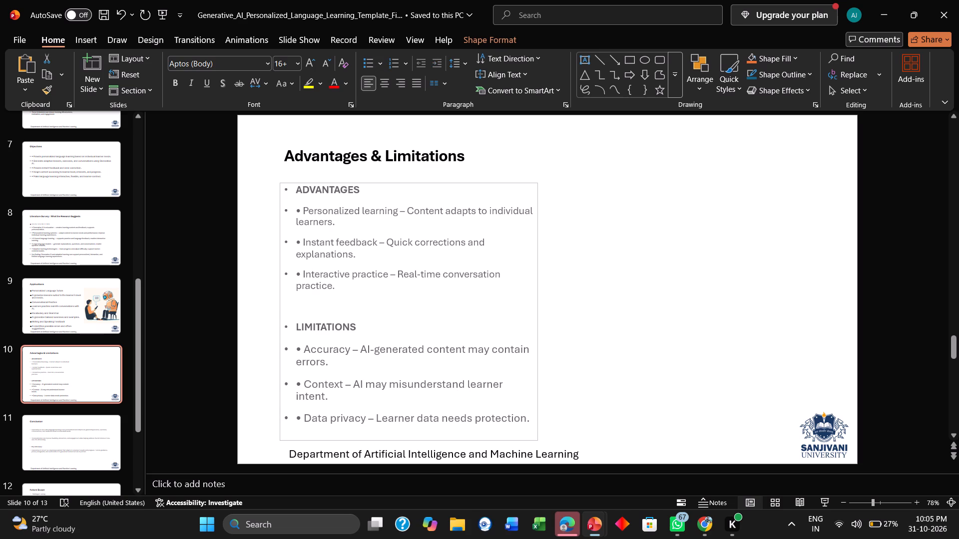
{"action": "left_click_drag", "start_coordinate": [412, 441], "coordinate": [412, 441]}
Enlarge the three bullets under ADVANTAGES to 18 pt and remove the blank line above the LIMITATIONS heading.
{"action": "left_click_drag", "start_coordinate": [352, 288], "coordinate": [280, 221]}
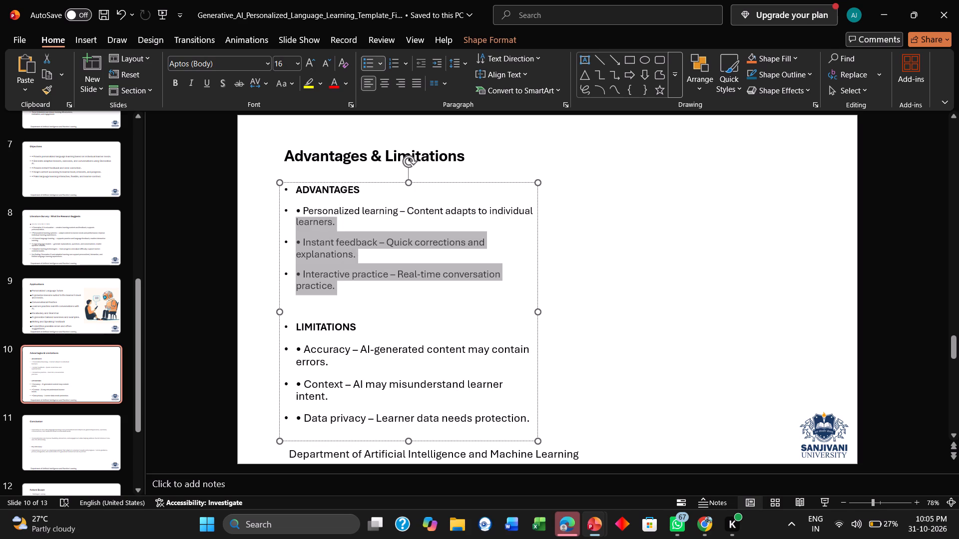
{"action": "left_click_drag", "start_coordinate": [280, 221], "coordinate": [280, 209]}
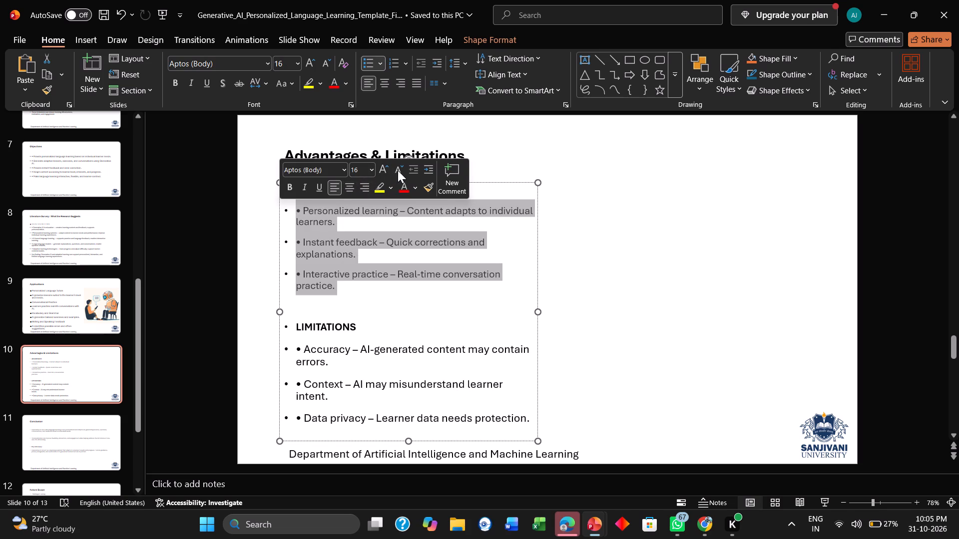
{"action": "left_click", "coordinate": [390, 170]}
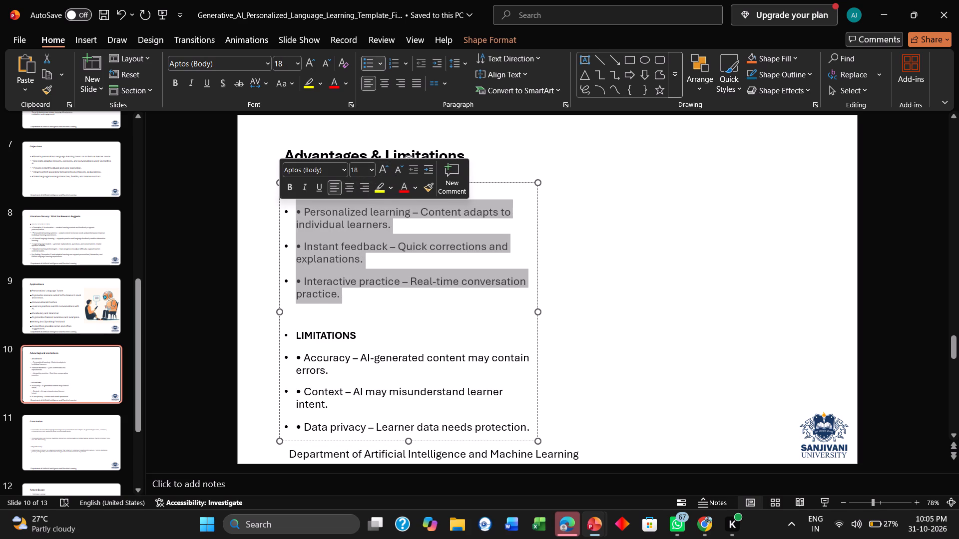
{"action": "left_click", "coordinate": [334, 317]}
{"action": "key", "text": "BackSpace"}
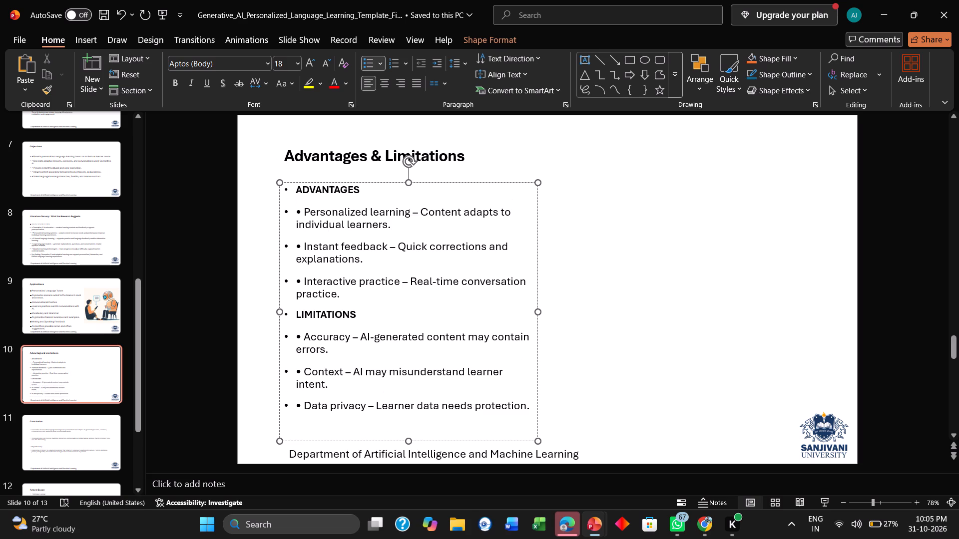
Set the LIMITATIONS heading to 18 pt and give it a hollow square bullet.
{"action": "left_click_drag", "start_coordinate": [362, 311], "coordinate": [279, 306]}
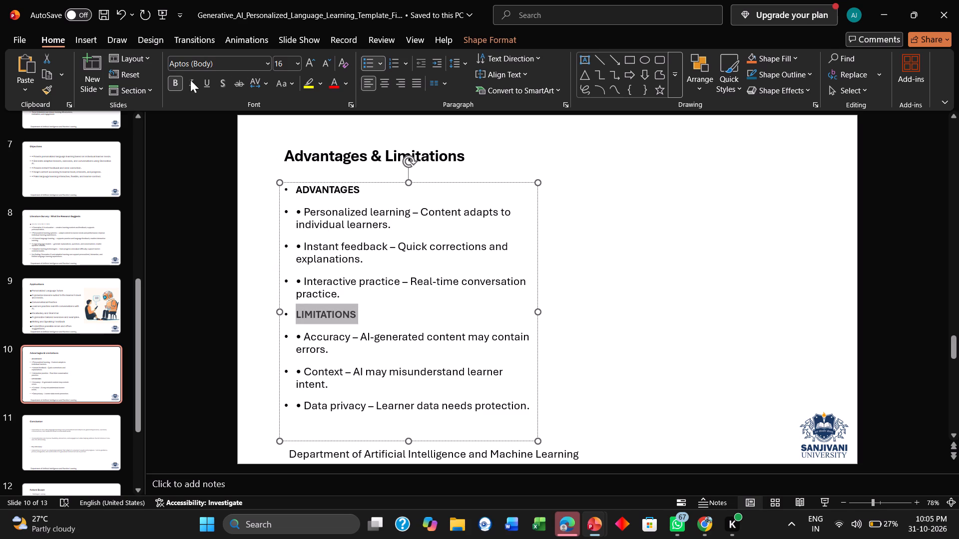
{"action": "left_click", "coordinate": [301, 60]}
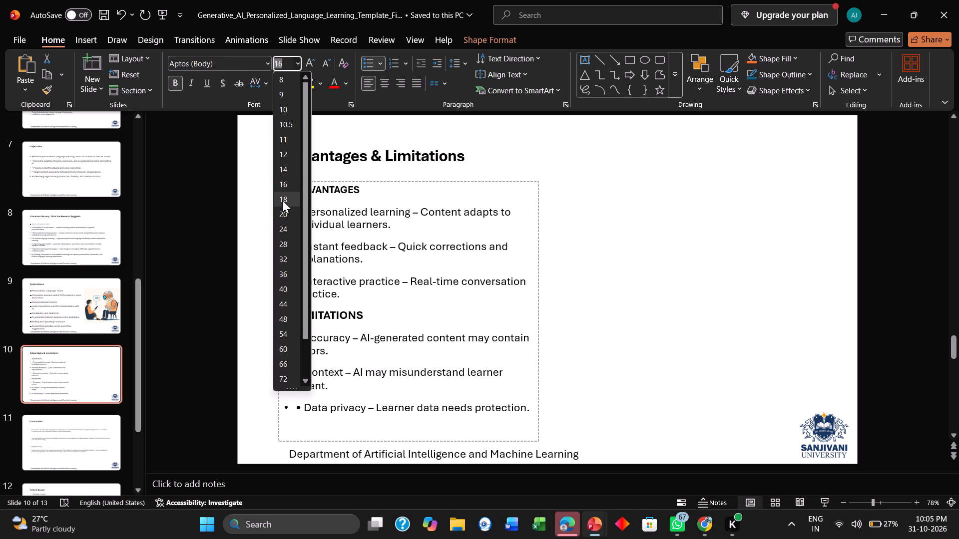
{"action": "left_click", "coordinate": [282, 200]}
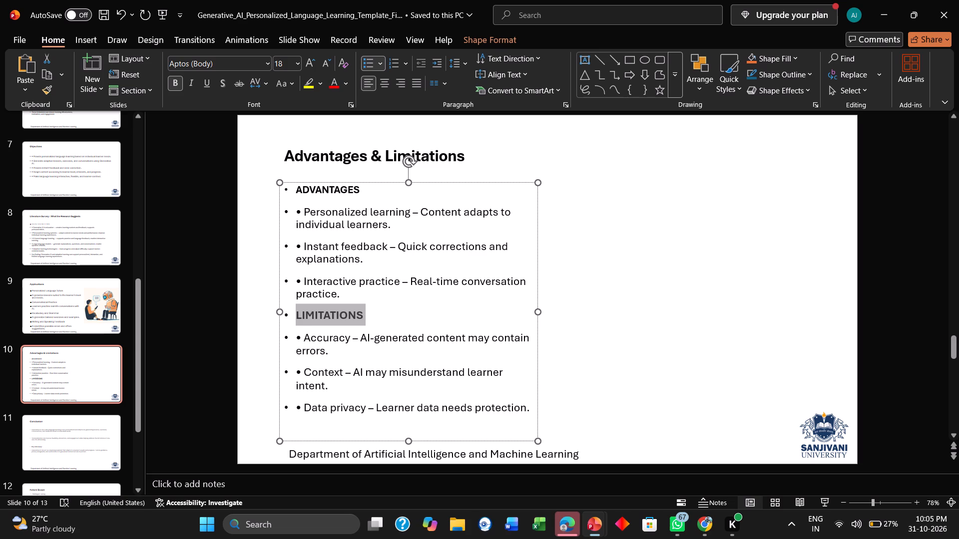
{"action": "left_click", "coordinate": [383, 64]}
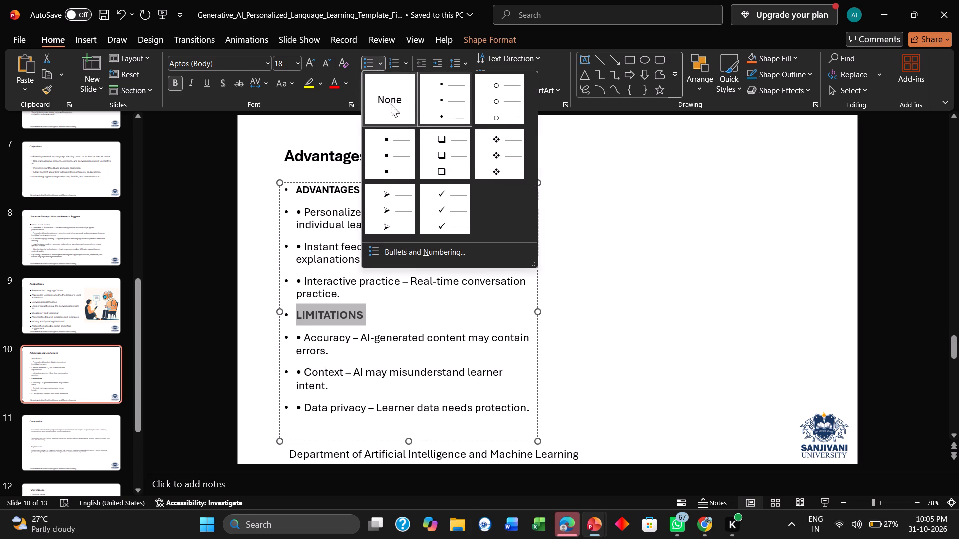
{"action": "left_click", "coordinate": [434, 146]}
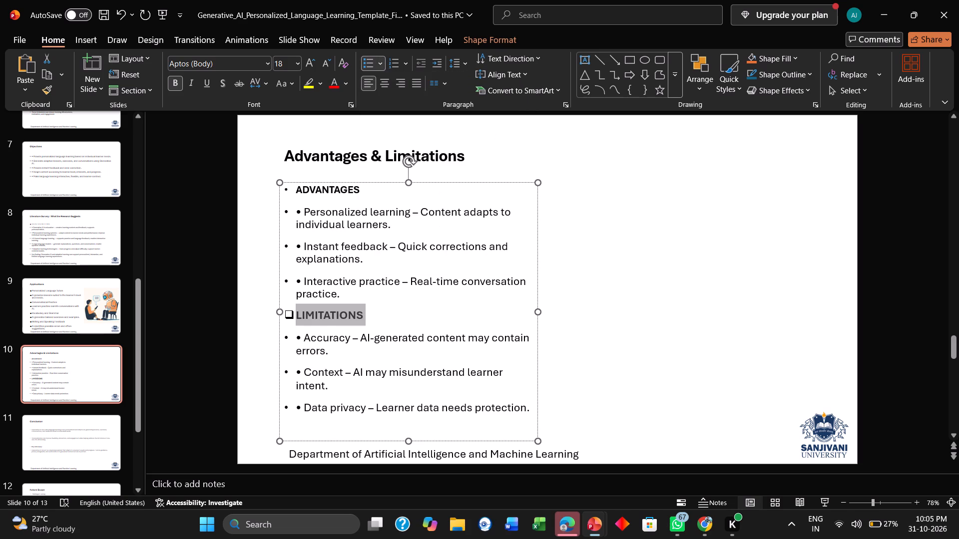
Enlarge the ADVANTAGES heading to 18 pt and give it the same hollow square bullet.
{"action": "left_click_drag", "start_coordinate": [358, 194], "coordinate": [293, 189]}
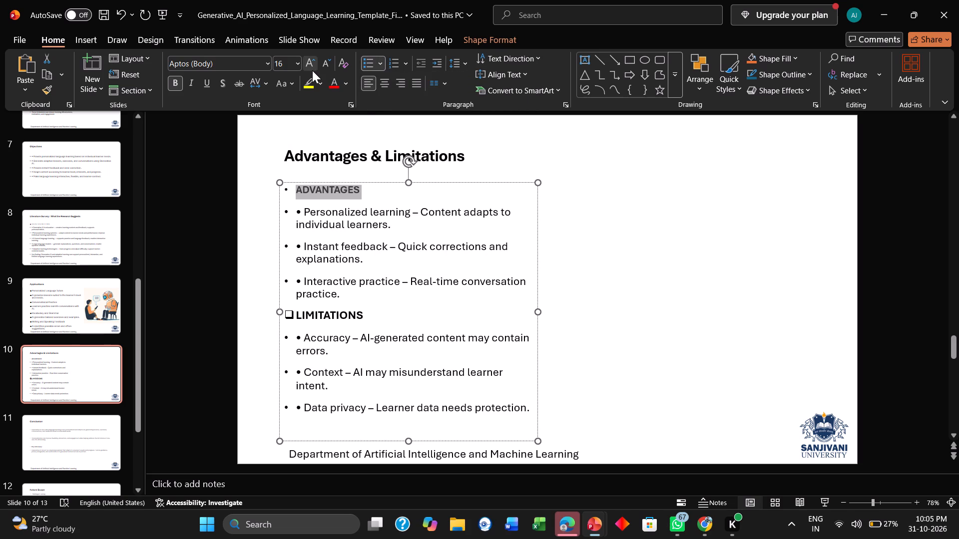
{"action": "left_click", "coordinate": [312, 70]}
{"action": "left_click", "coordinate": [380, 62]}
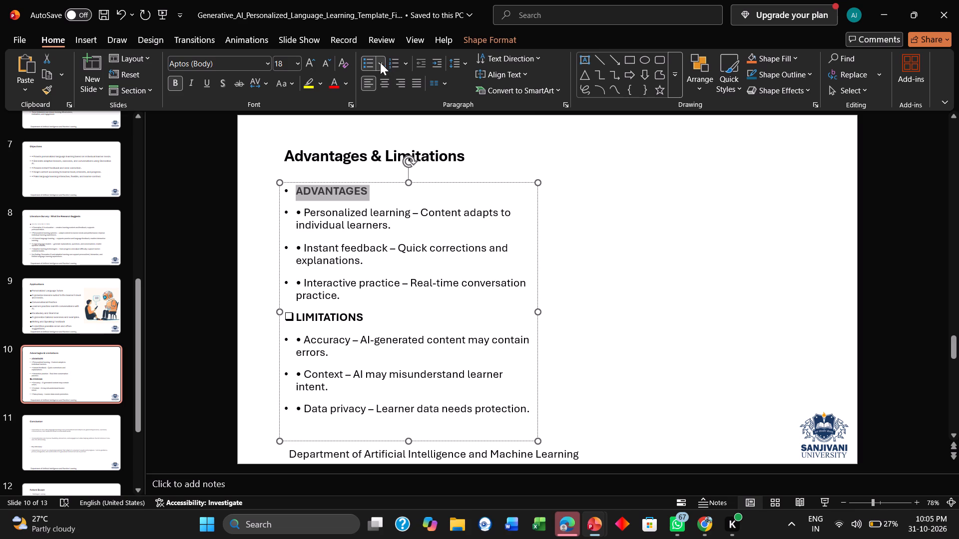
{"action": "left_click", "coordinate": [431, 147]}
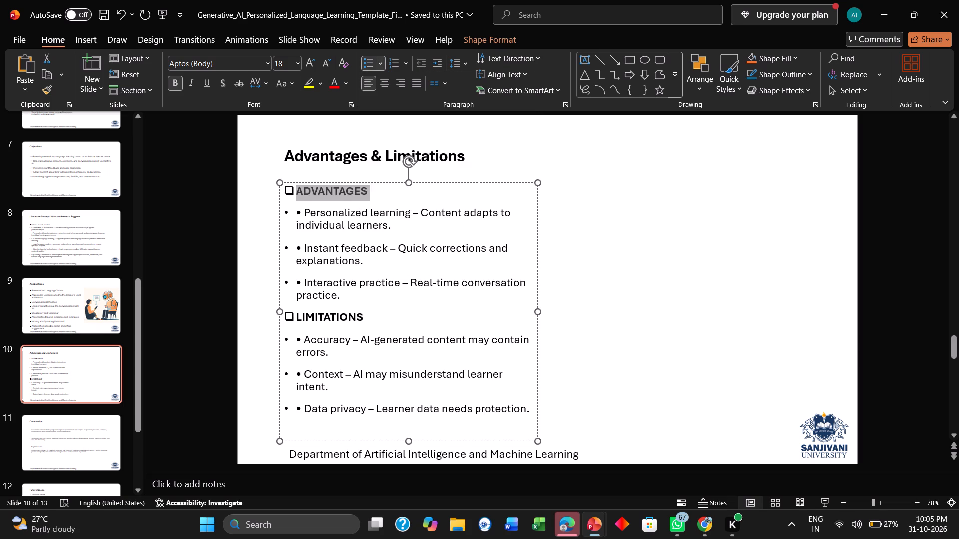
{"action": "left_click", "coordinate": [486, 201]}
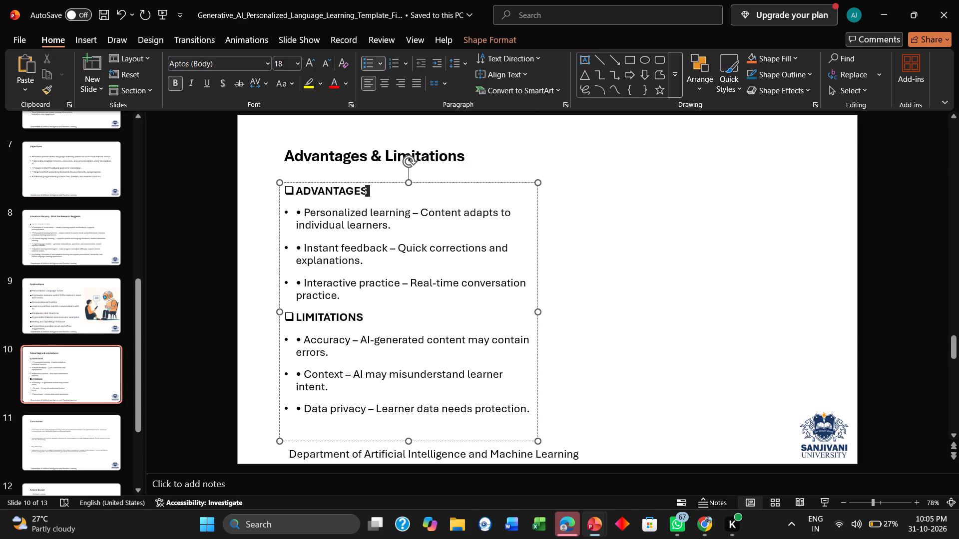
Shorten the Advantages & Limitations body text box slightly at its lower edge.
{"action": "left_click_drag", "start_coordinate": [410, 441], "coordinate": [410, 433]}
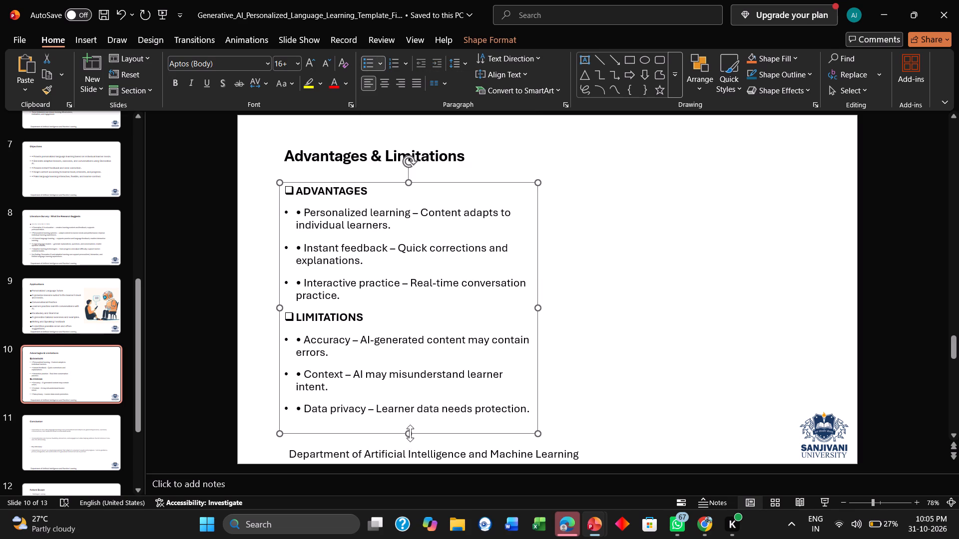
{"action": "left_click", "coordinate": [598, 351]}
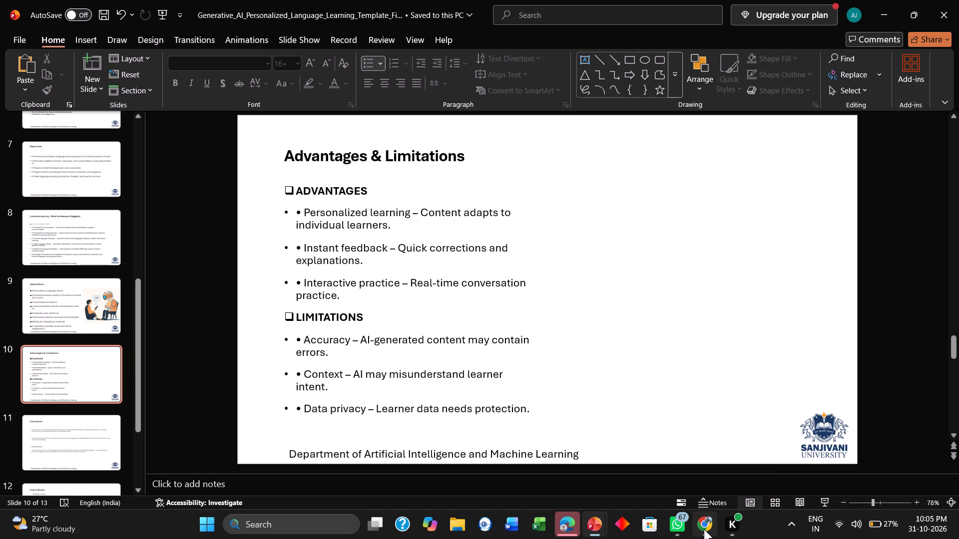
Switch to Chrome and browse the "language learning AI" image results for a picture suited to the Advantages & Limitations slide.
{"action": "left_click", "coordinate": [687, 471]}
{"action": "scroll", "coordinate": [524, 359], "scroll_direction": "down", "scroll_amount": 1}
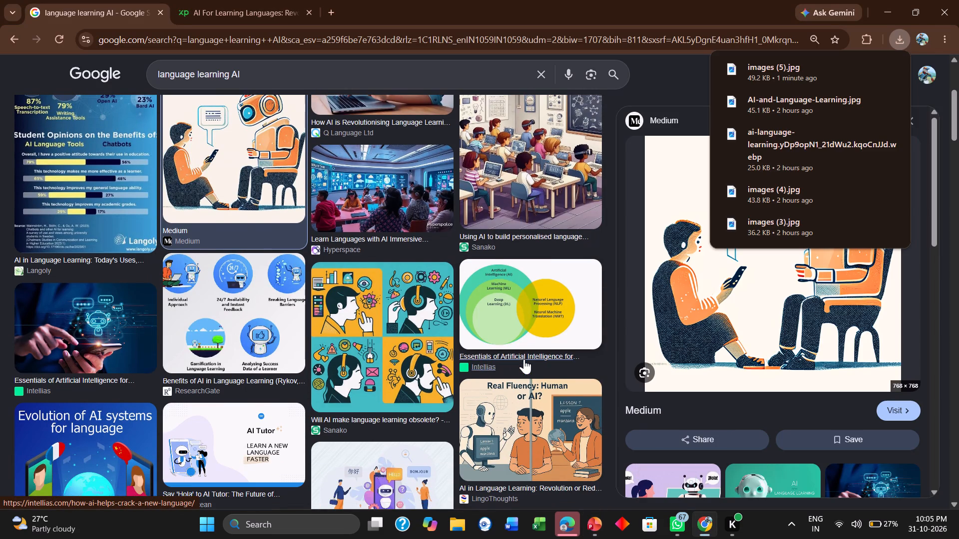
{"action": "scroll", "coordinate": [379, 353], "scroll_direction": "down", "scroll_amount": 2}
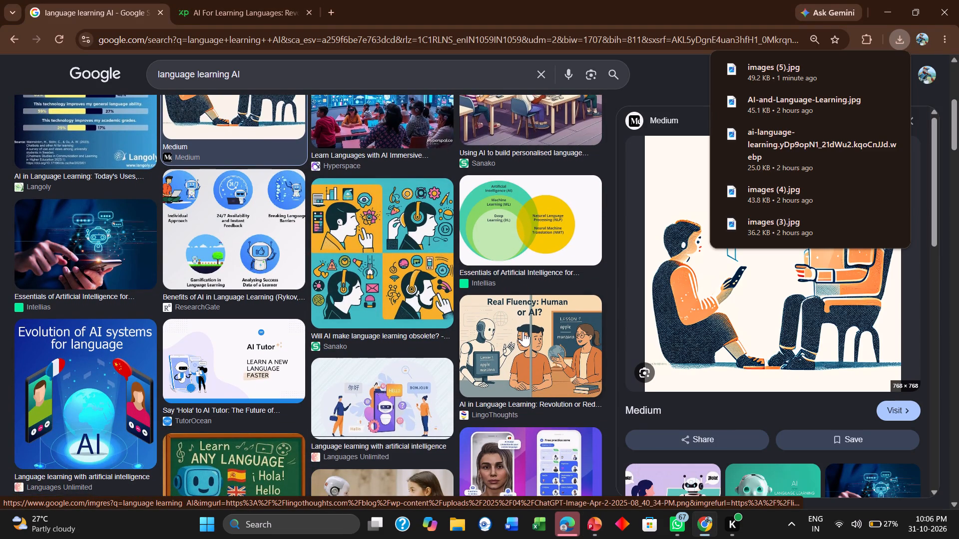
{"action": "scroll", "coordinate": [523, 331], "scroll_direction": "down", "scroll_amount": 1}
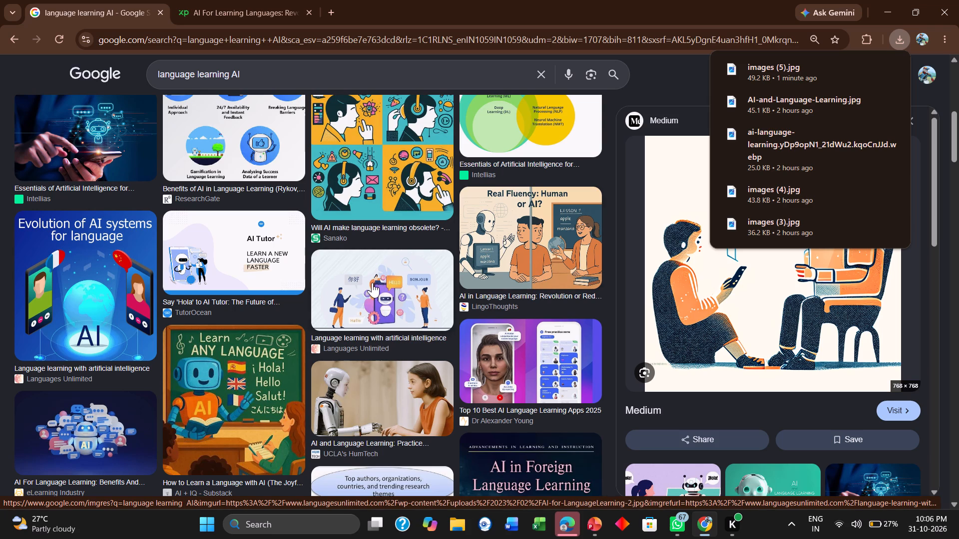
{"action": "left_click", "coordinate": [266, 243]}
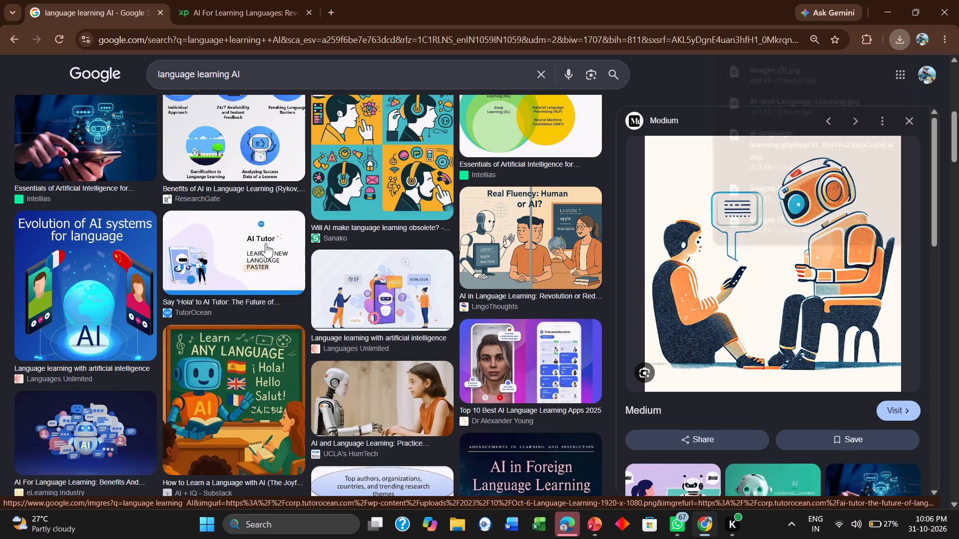
{"action": "scroll", "coordinate": [103, 271], "scroll_direction": "down", "scroll_amount": 2}
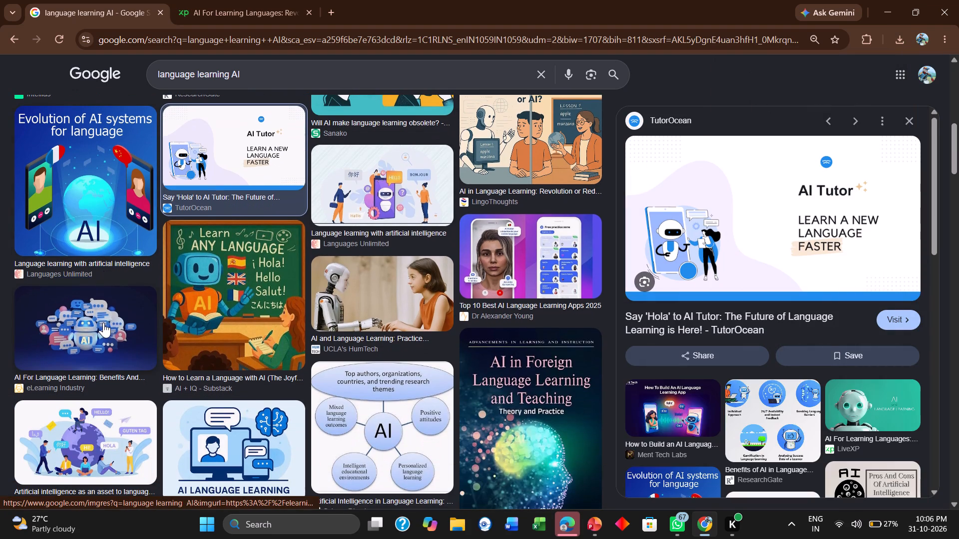
{"action": "scroll", "coordinate": [103, 322], "scroll_direction": "down", "scroll_amount": 1}
{"action": "scroll", "coordinate": [260, 377], "scroll_direction": "down", "scroll_amount": 1}
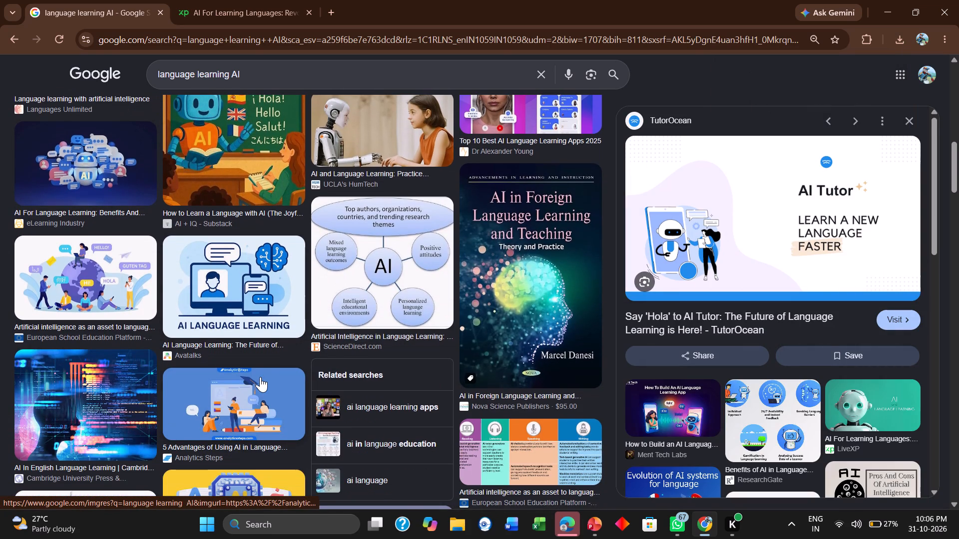
{"action": "scroll", "coordinate": [333, 277], "scroll_direction": "down", "scroll_amount": 1}
{"action": "left_click", "coordinate": [44, 261]}
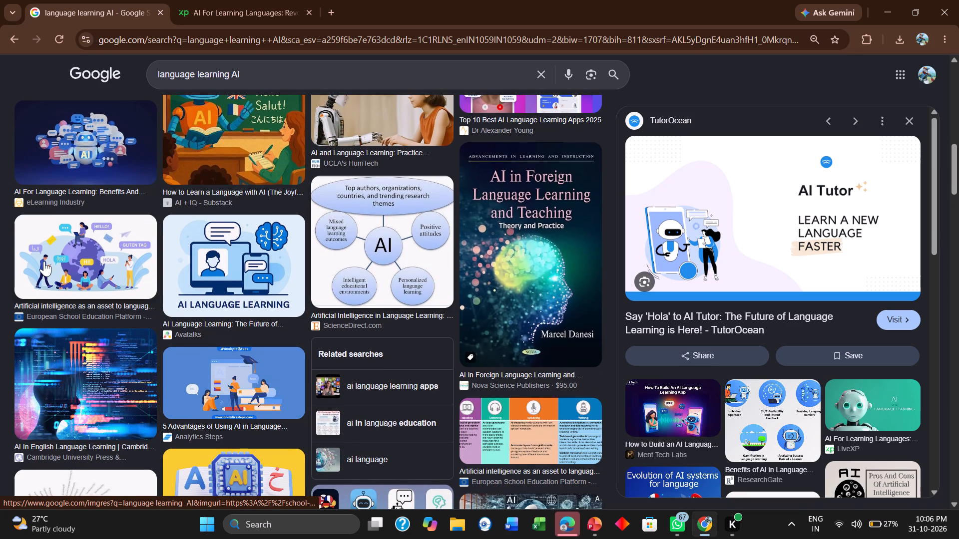
{"action": "left_click", "coordinate": [210, 239]}
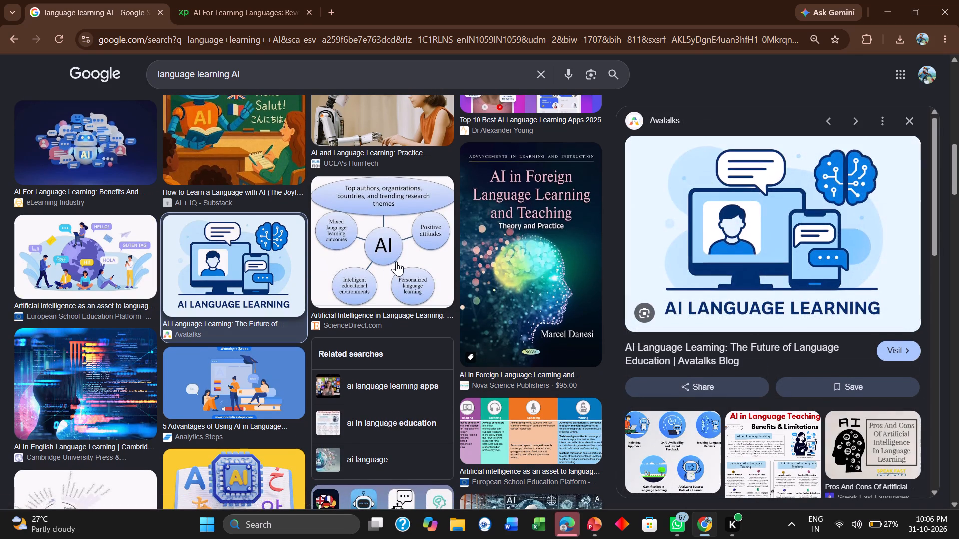
{"action": "scroll", "coordinate": [425, 256], "scroll_direction": "down", "scroll_amount": 4}
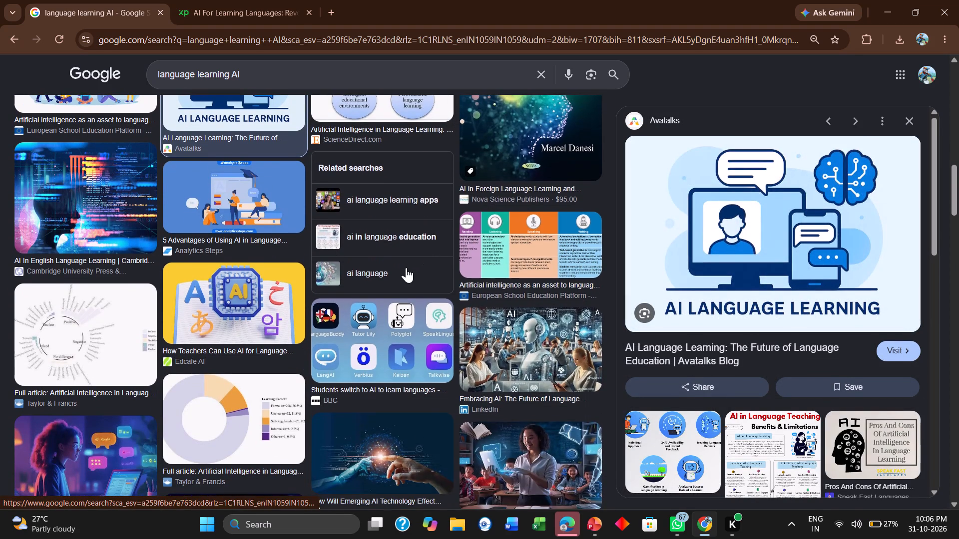
{"action": "left_click", "coordinate": [253, 317]}
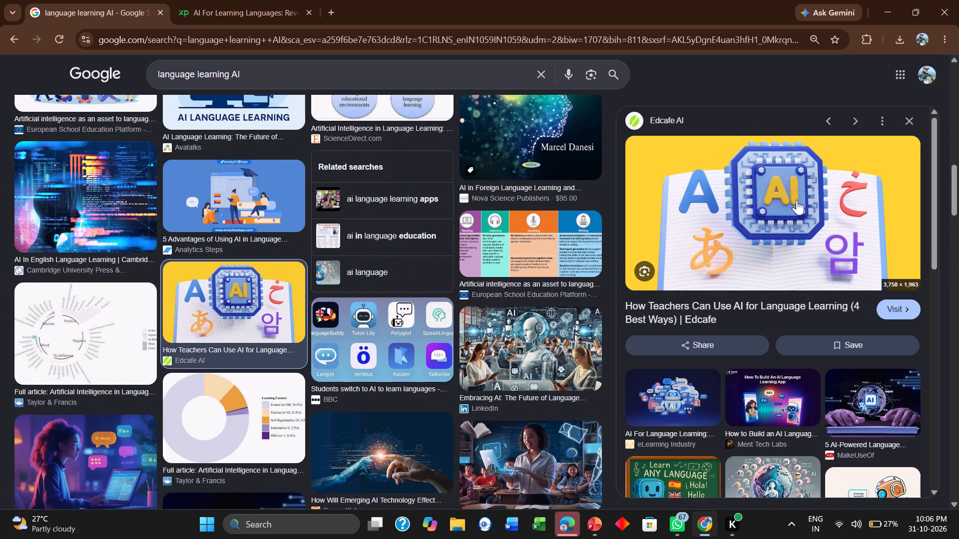
{"action": "scroll", "coordinate": [799, 197], "scroll_direction": "down", "scroll_amount": 1}
{"action": "scroll", "coordinate": [803, 320], "scroll_direction": "down", "scroll_amount": 1}
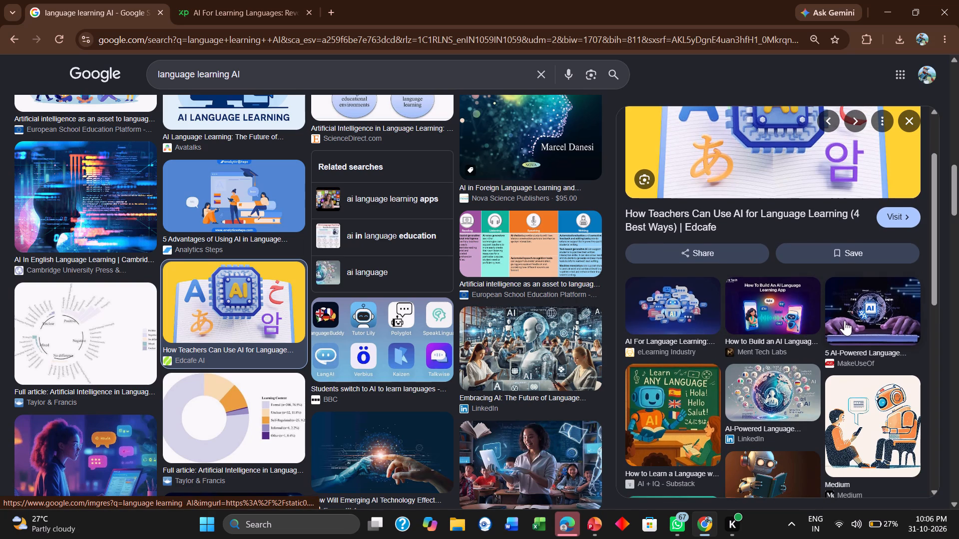
{"action": "scroll", "coordinate": [847, 320], "scroll_direction": "down", "scroll_amount": 1}
{"action": "scroll", "coordinate": [832, 400], "scroll_direction": "down", "scroll_amount": 2}
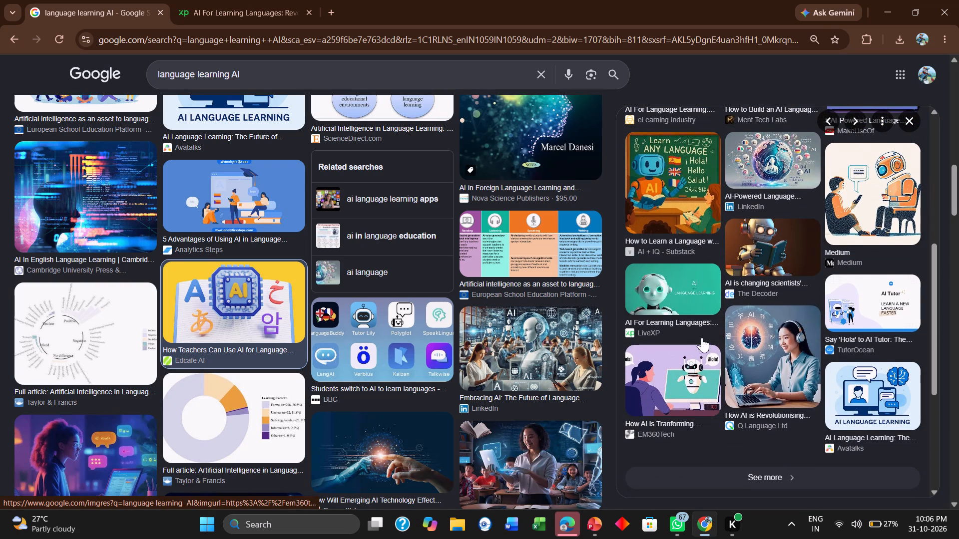
{"action": "scroll", "coordinate": [761, 341], "scroll_direction": "down", "scroll_amount": 1}
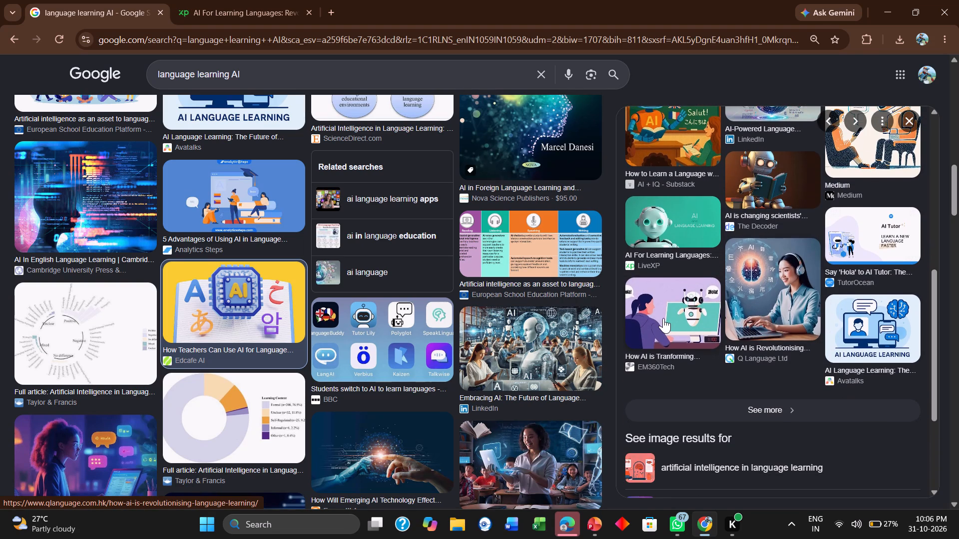
Save the EM360Tech picture of a woman facing a robot on a monitor to Downloads as ai-language-learning_0.
{"action": "left_click", "coordinate": [663, 318]}
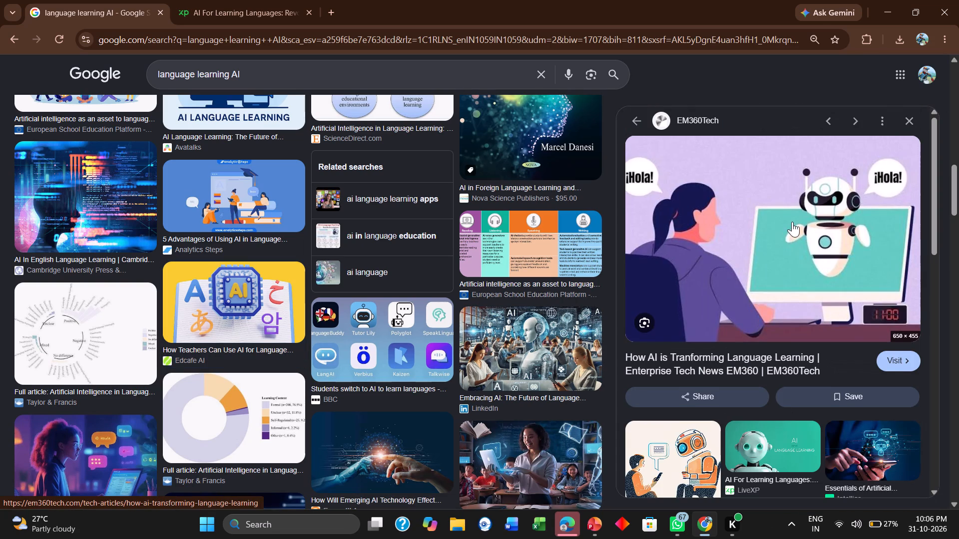
{"action": "scroll", "coordinate": [792, 222], "scroll_direction": "down", "scroll_amount": 3}
{"action": "scroll", "coordinate": [776, 274], "scroll_direction": "up", "scroll_amount": 3}
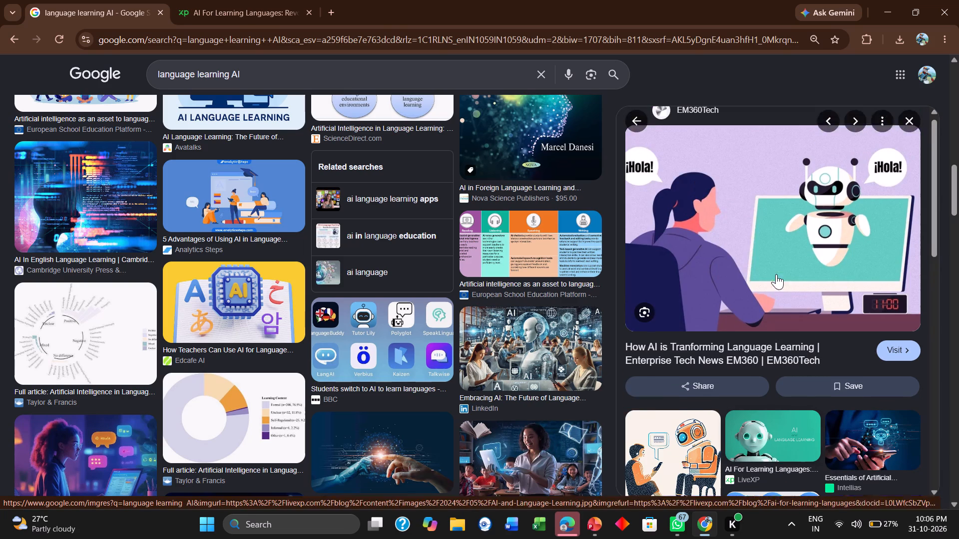
{"action": "scroll", "coordinate": [776, 274], "scroll_direction": "up", "scroll_amount": 1}
{"action": "right_click", "coordinate": [777, 209]}
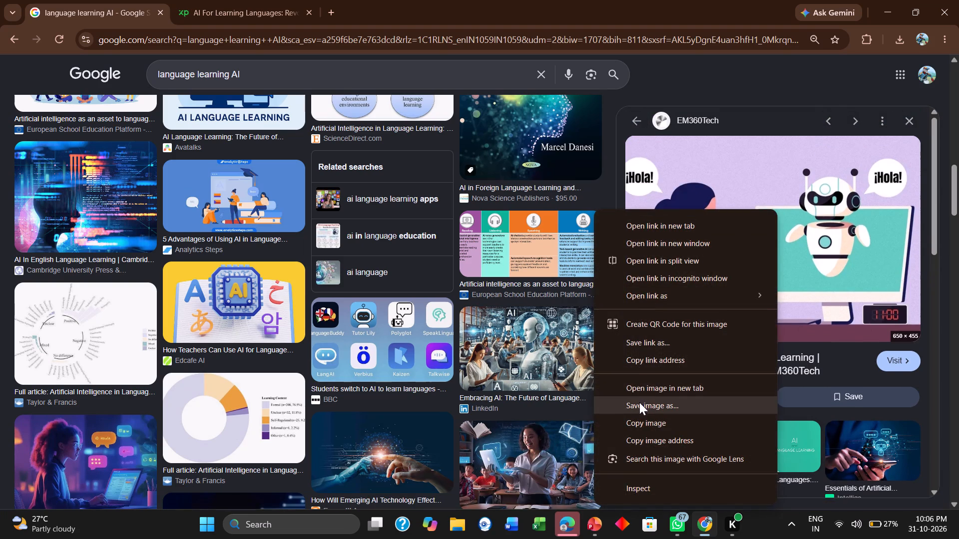
{"action": "left_click", "coordinate": [639, 405]}
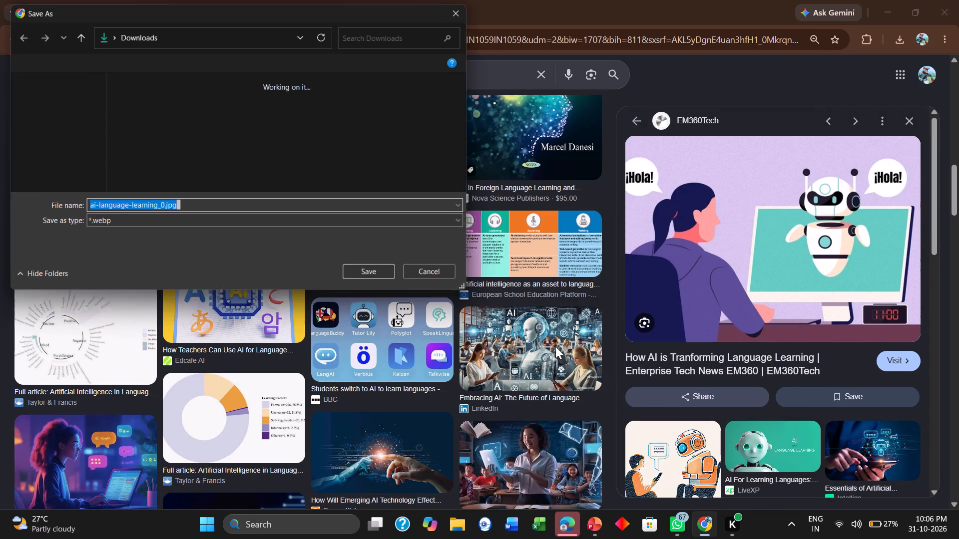
{"action": "left_click", "coordinate": [377, 279]}
Return to PowerPoint and insert the downloaded woman-and-robot picture on the Advantages & Limitations slide.
{"action": "left_click", "coordinate": [585, 523]}
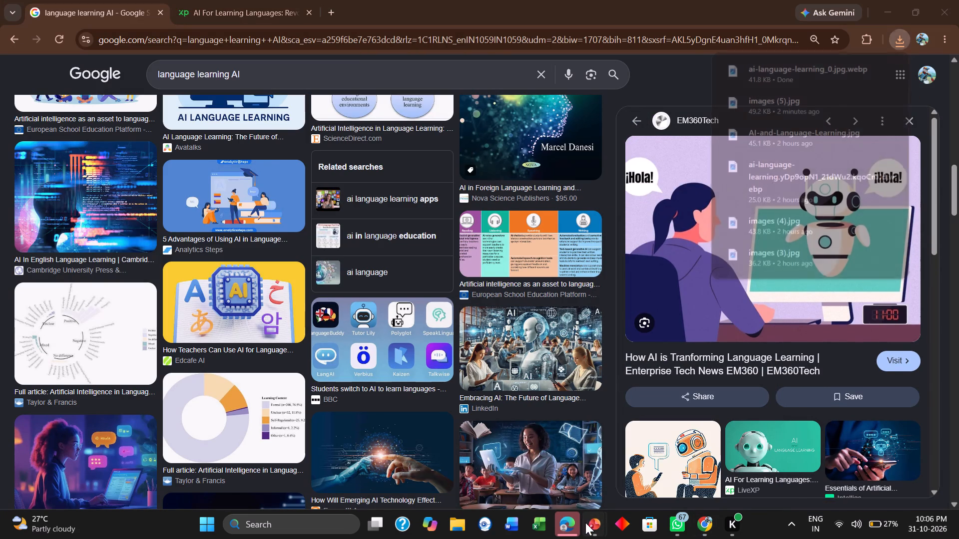
{"action": "left_click", "coordinate": [732, 457]}
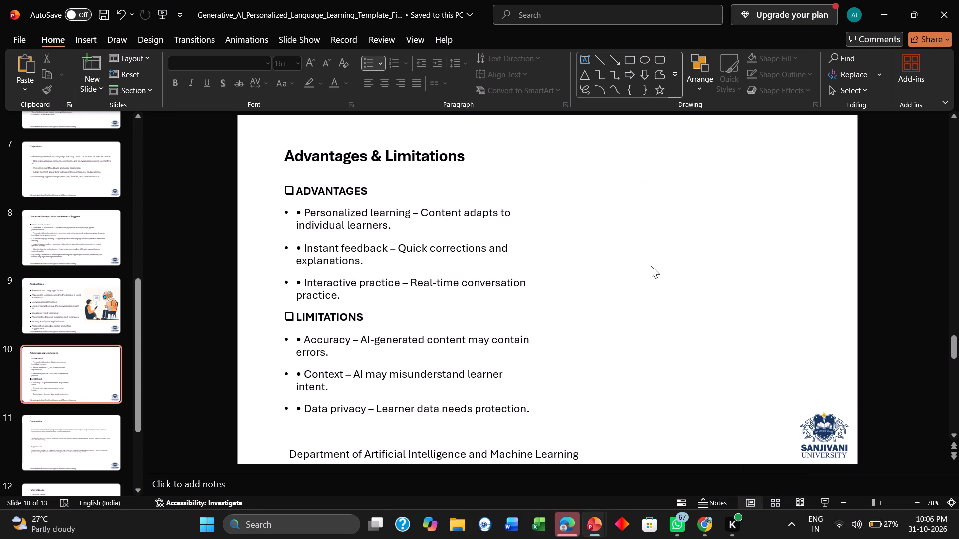
{"action": "key", "text": "ctrl+v"}
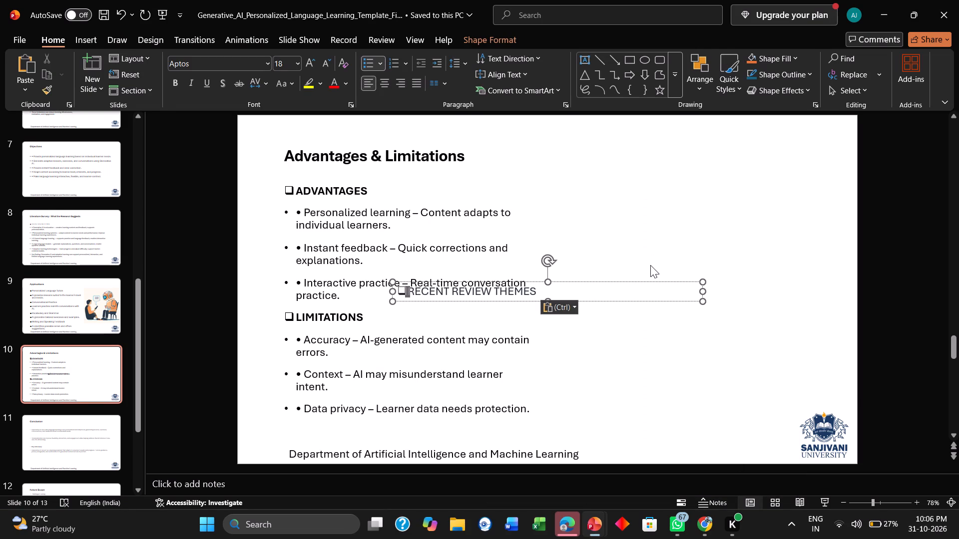
{"action": "key", "text": "ctrl+z"}
{"action": "left_click", "coordinate": [88, 39]}
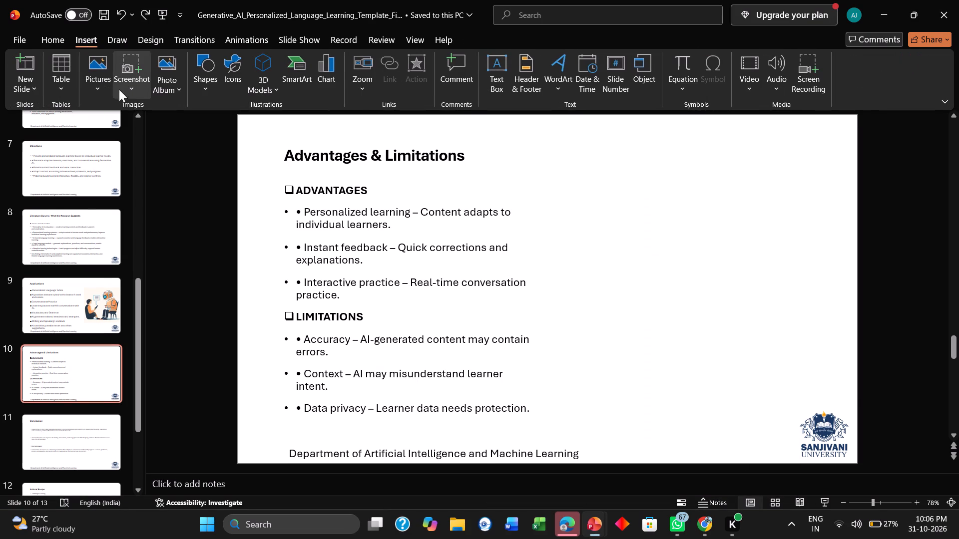
{"action": "left_click", "coordinate": [95, 88]}
{"action": "left_click", "coordinate": [109, 126]}
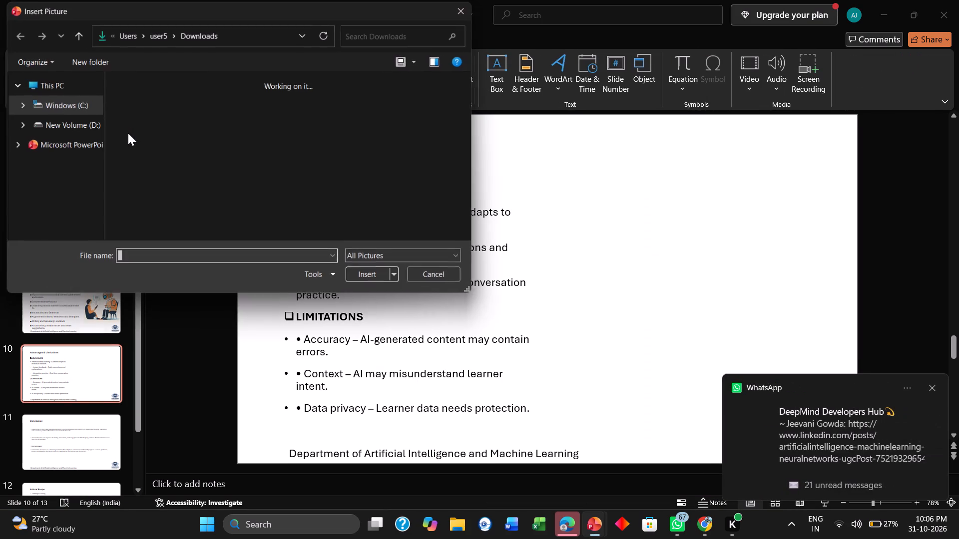
{"action": "double_click", "coordinate": [133, 120]}
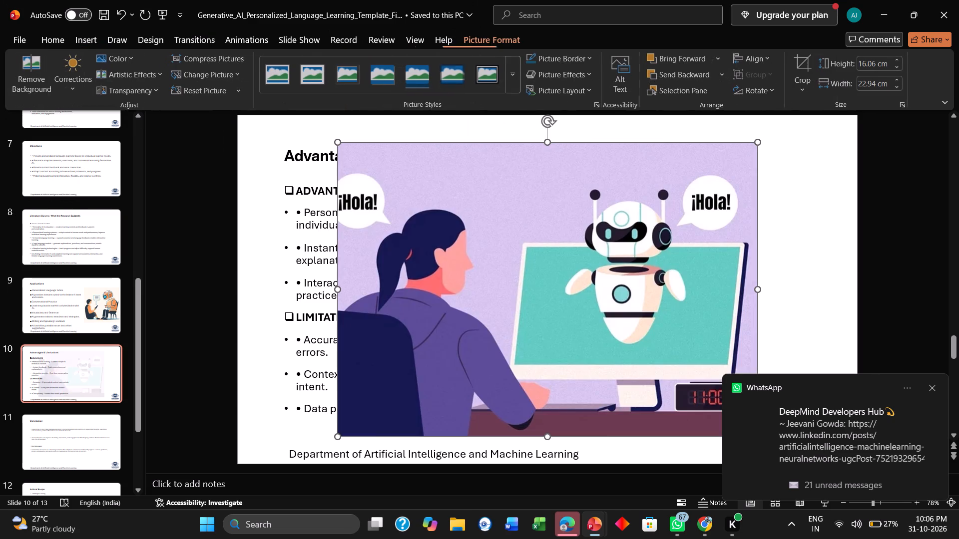
{"action": "left_click", "coordinate": [936, 382]}
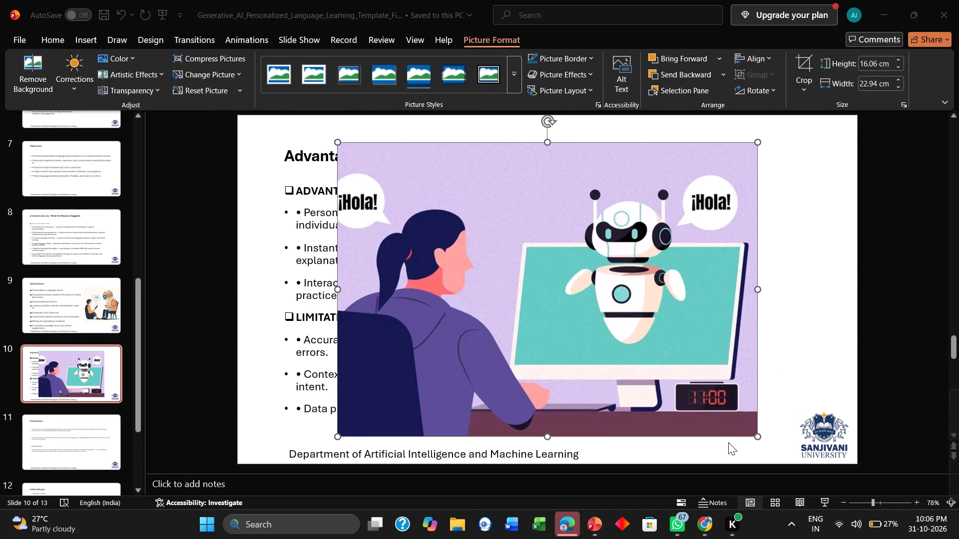
Shrink the picture to about 10.1 cm high by 14.5 cm wide and place it in the blank area beside the bullets.
{"action": "left_click_drag", "start_coordinate": [754, 436], "coordinate": [543, 328]}
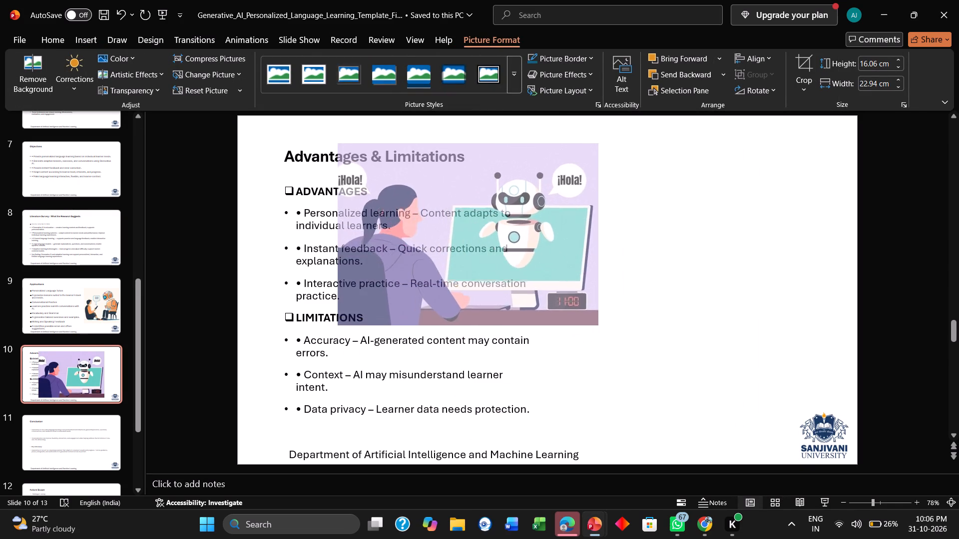
{"action": "left_click_drag", "start_coordinate": [543, 328], "coordinate": [544, 328]}
{"action": "left_click_drag", "start_coordinate": [479, 292], "coordinate": [707, 380]}
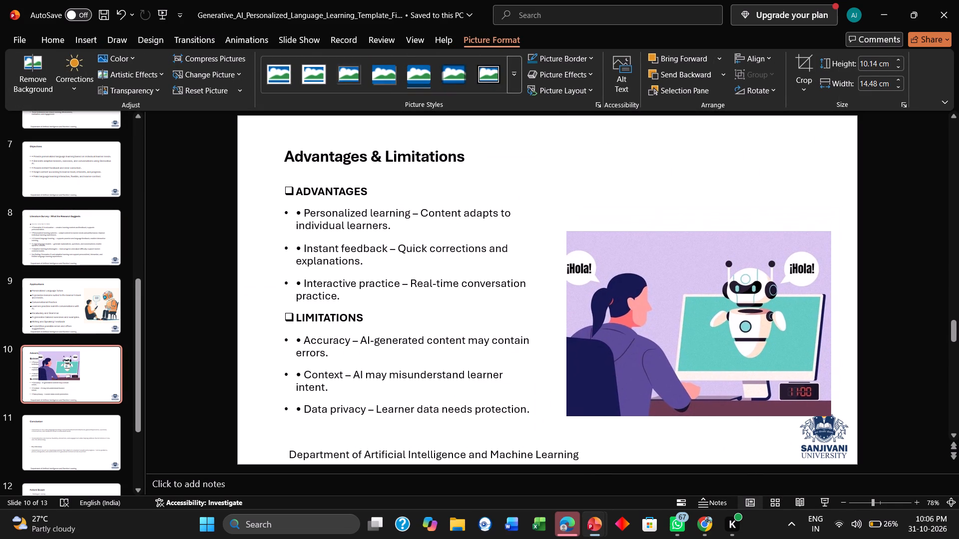
{"action": "left_click_drag", "start_coordinate": [707, 380], "coordinate": [706, 328]}
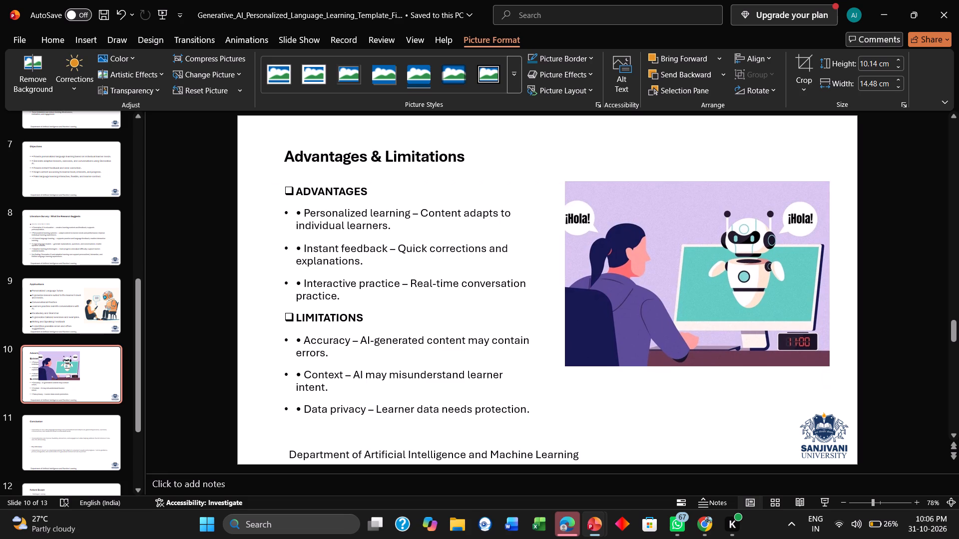
{"action": "left_click_drag", "start_coordinate": [706, 328], "coordinate": [706, 336]}
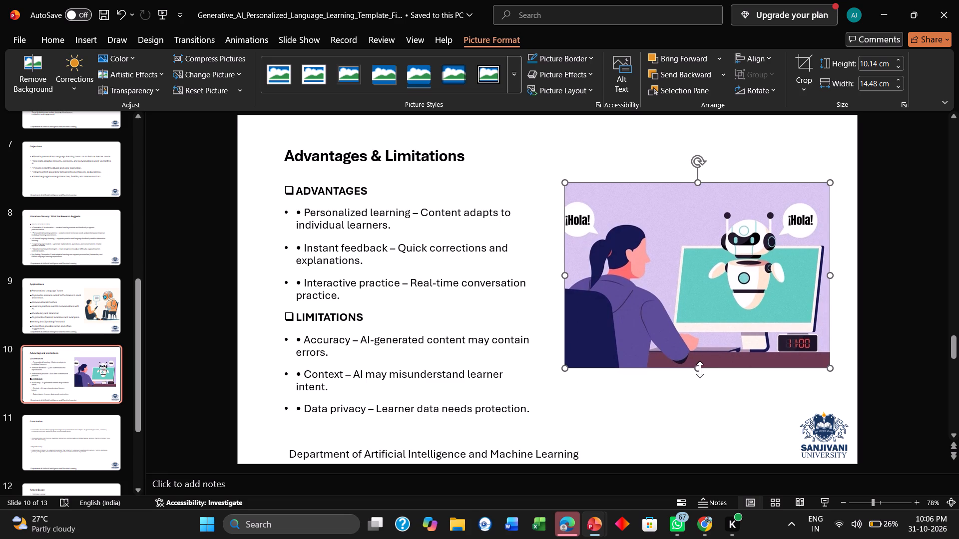
Stretch the picture's height to about 11 cm and shift it slightly lower on the slide, clear of the university logo.
{"action": "left_click_drag", "start_coordinate": [700, 370], "coordinate": [706, 421]}
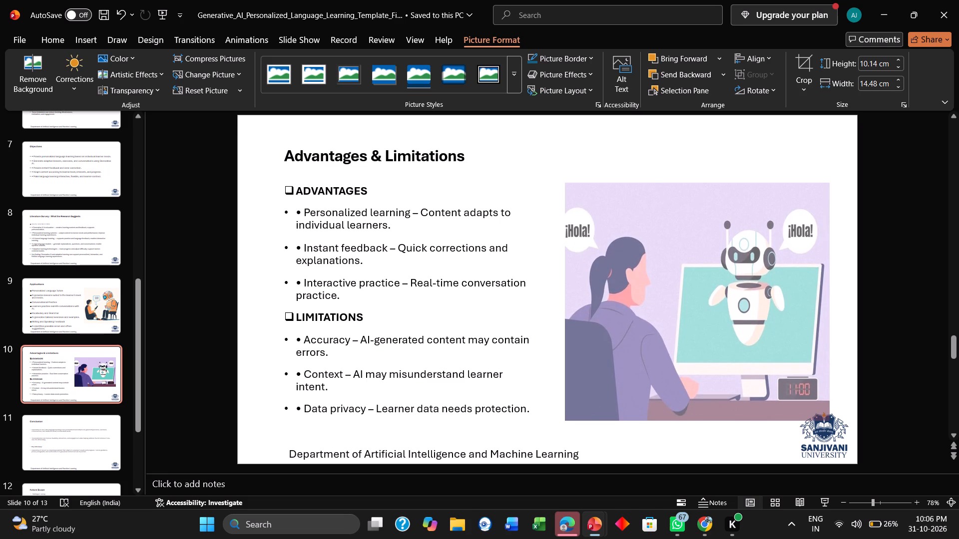
{"action": "left_click_drag", "start_coordinate": [706, 421], "coordinate": [706, 427]}
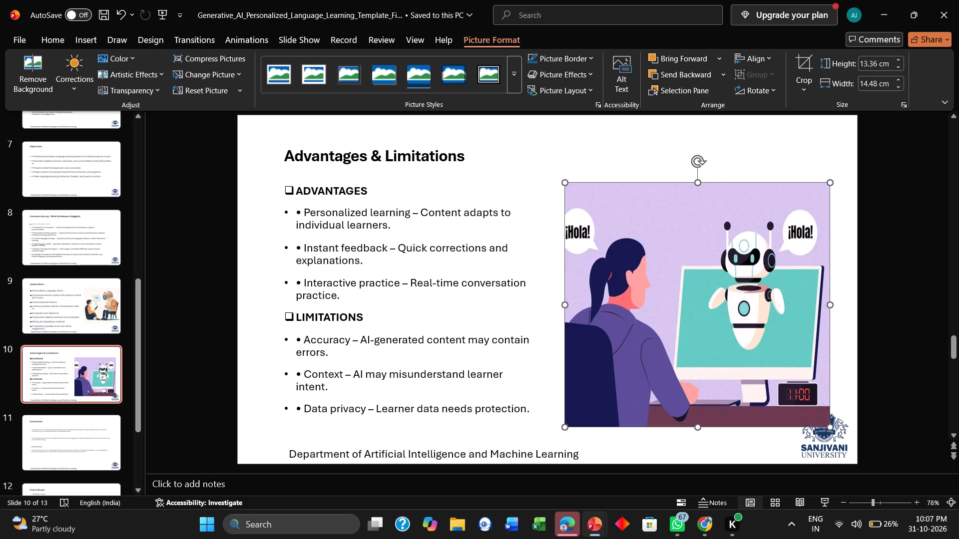
{"action": "left_click_drag", "start_coordinate": [700, 427], "coordinate": [701, 424]}
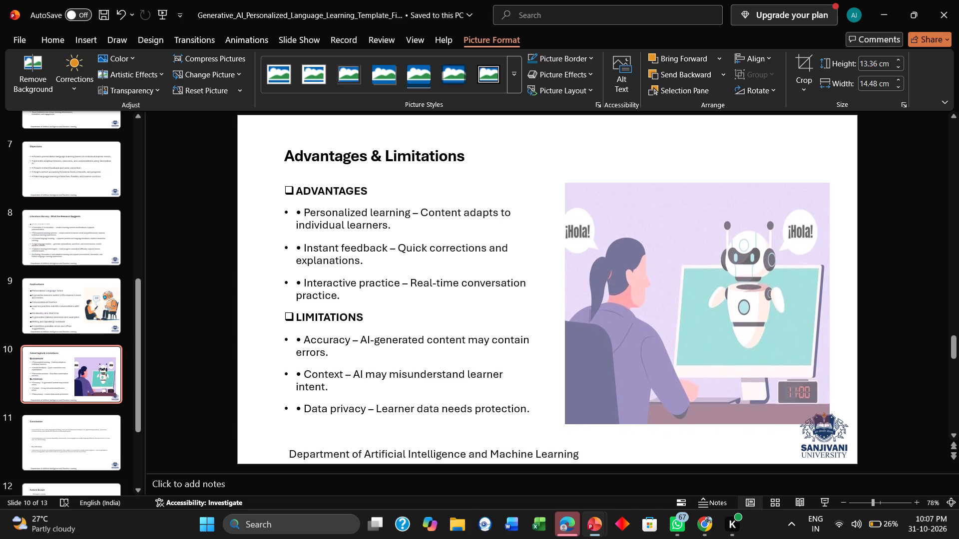
{"action": "left_click_drag", "start_coordinate": [701, 424], "coordinate": [706, 384]}
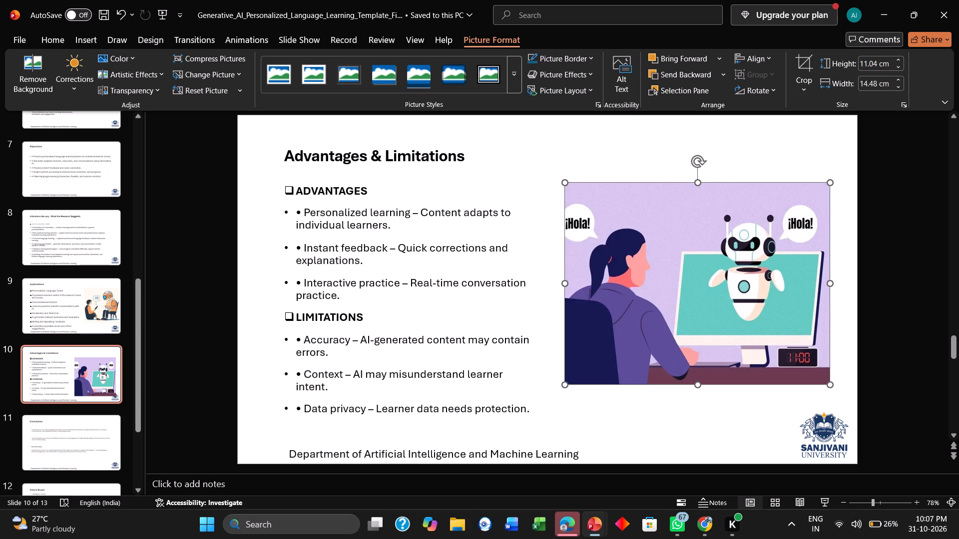
{"action": "left_click_drag", "start_coordinate": [709, 353], "coordinate": [711, 368]}
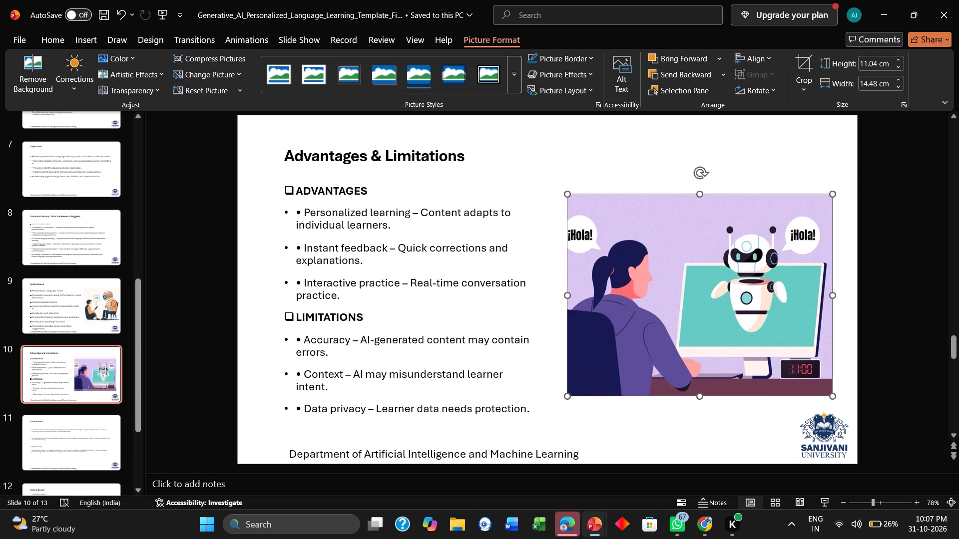
Apply the white-fill, black-outline theme style to the bullet text box on the Advantages & Limitations slide.
{"action": "left_click", "coordinate": [546, 295]}
{"action": "left_click", "coordinate": [502, 293]}
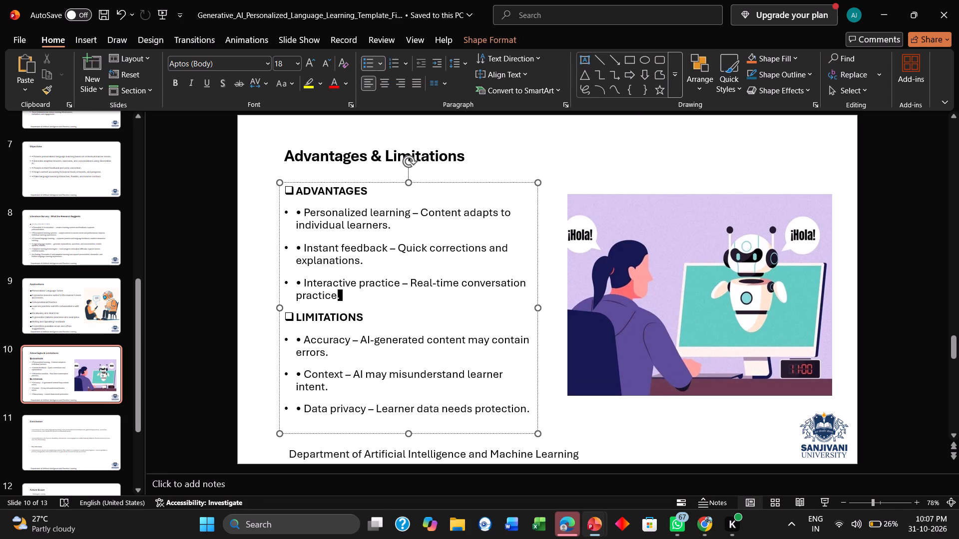
{"action": "left_click", "coordinate": [734, 82]}
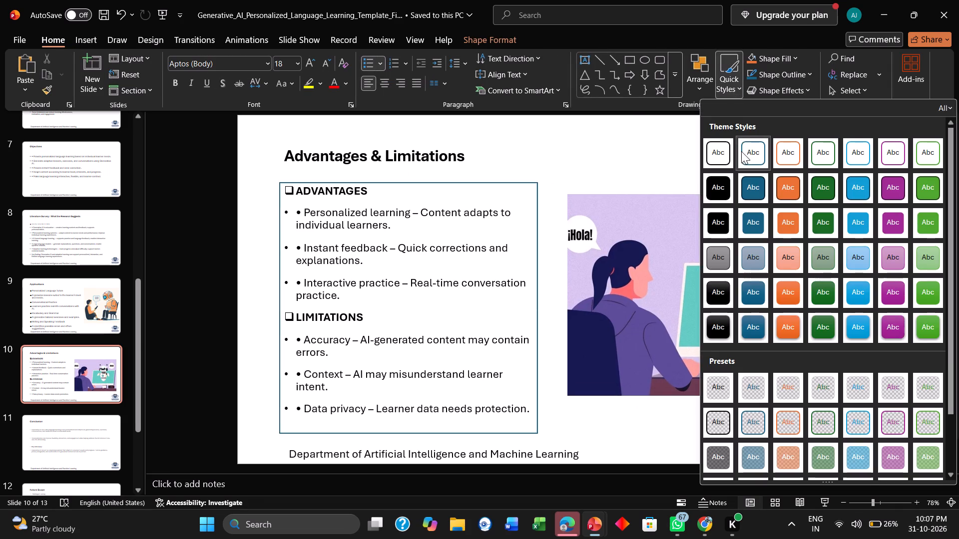
{"action": "left_click", "coordinate": [718, 151]}
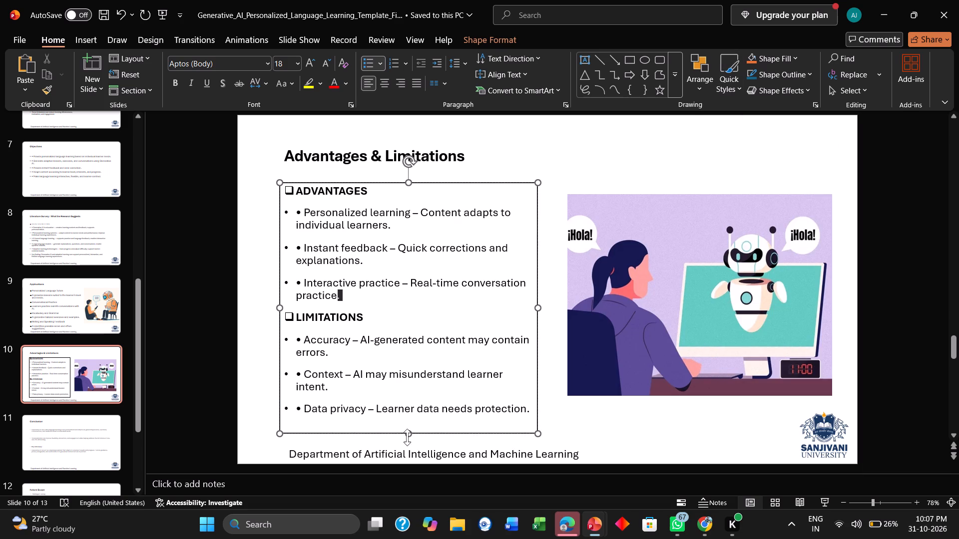
Shorten the outlined Advantages & Limitations text box so its bottom edge sits just below the Data privacy bullet.
{"action": "left_click_drag", "start_coordinate": [406, 431], "coordinate": [408, 407]}
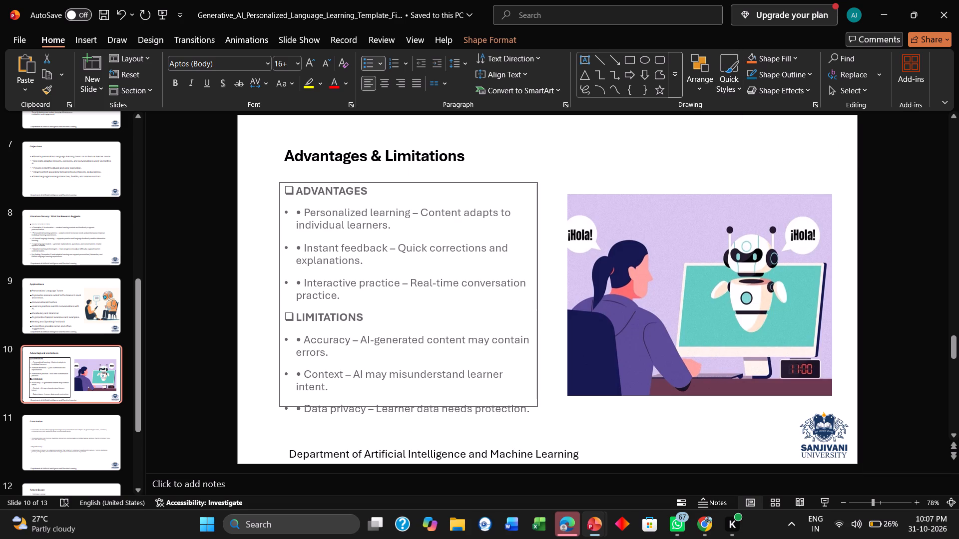
{"action": "left_click_drag", "start_coordinate": [408, 407], "coordinate": [409, 407]}
{"action": "left_click_drag", "start_coordinate": [409, 407], "coordinate": [406, 420]}
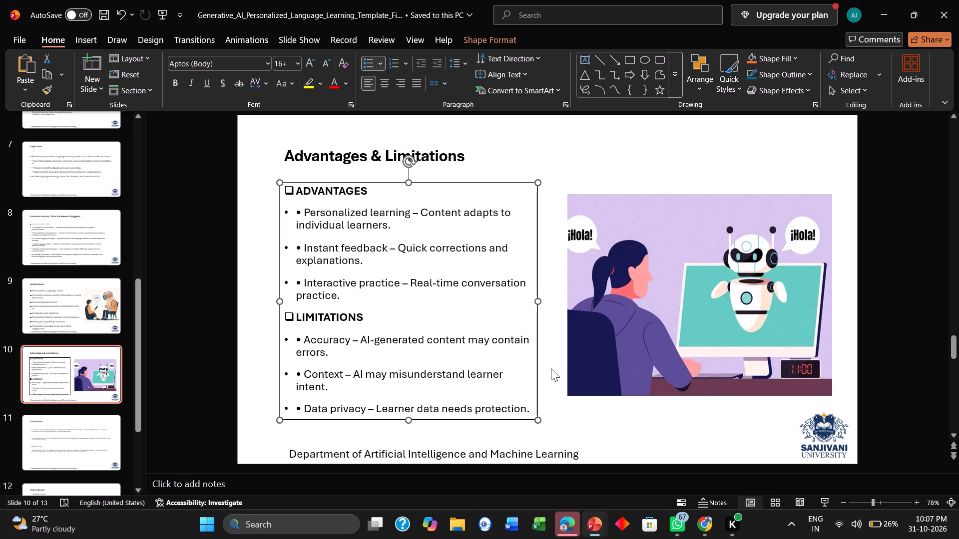
{"action": "left_click", "coordinate": [566, 397]}
Increase the title of the Applications slide to 28 pt.
{"action": "scroll", "coordinate": [97, 347], "scroll_direction": "down", "scroll_amount": 1}
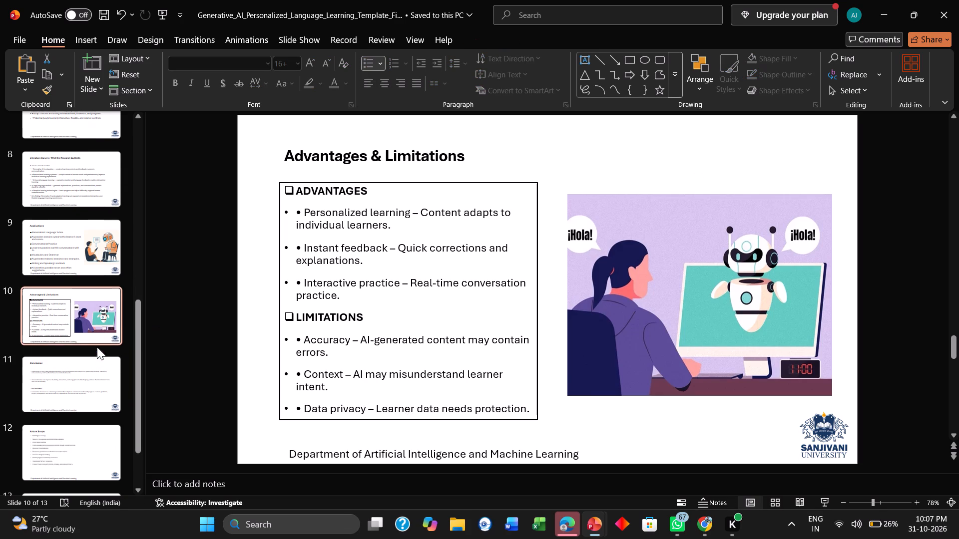
{"action": "scroll", "coordinate": [97, 347], "scroll_direction": "down", "scroll_amount": 1}
{"action": "left_click", "coordinate": [86, 365]}
{"action": "left_click", "coordinate": [86, 261]}
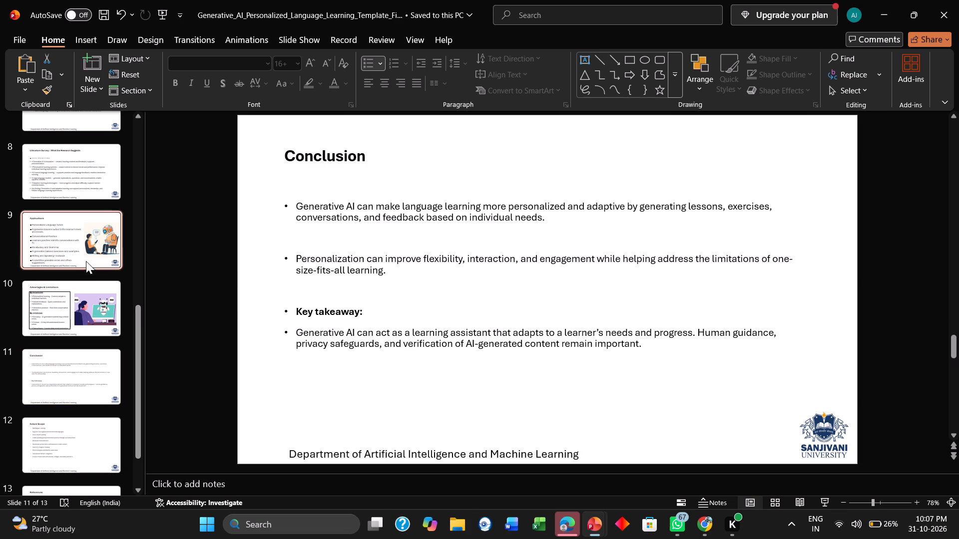
{"action": "left_click", "coordinate": [308, 148]}
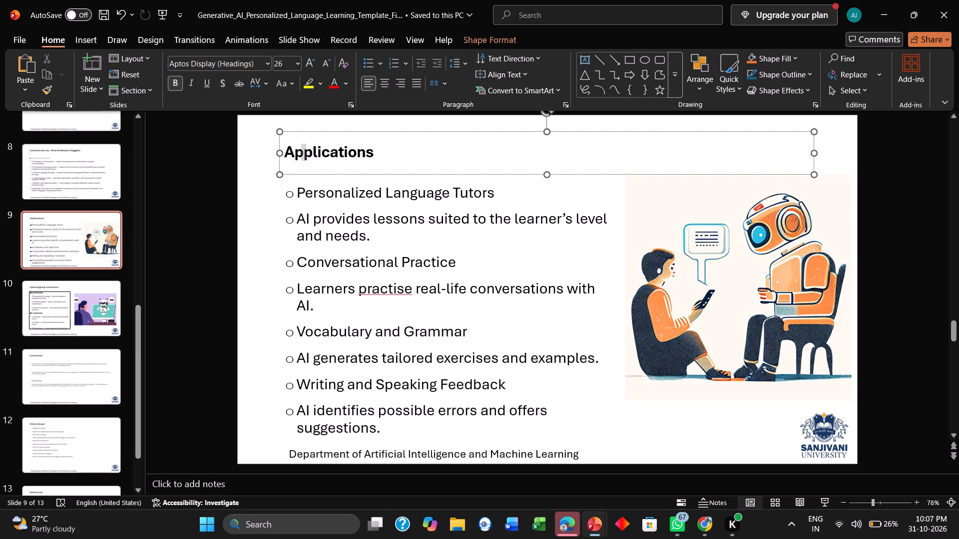
{"action": "left_click_drag", "start_coordinate": [378, 155], "coordinate": [297, 152]}
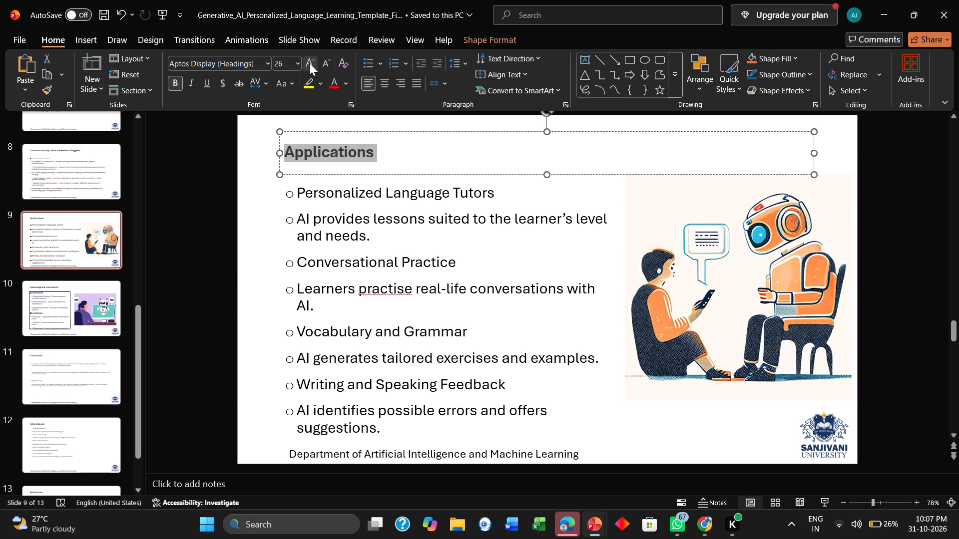
{"action": "left_click", "coordinate": [310, 61]}
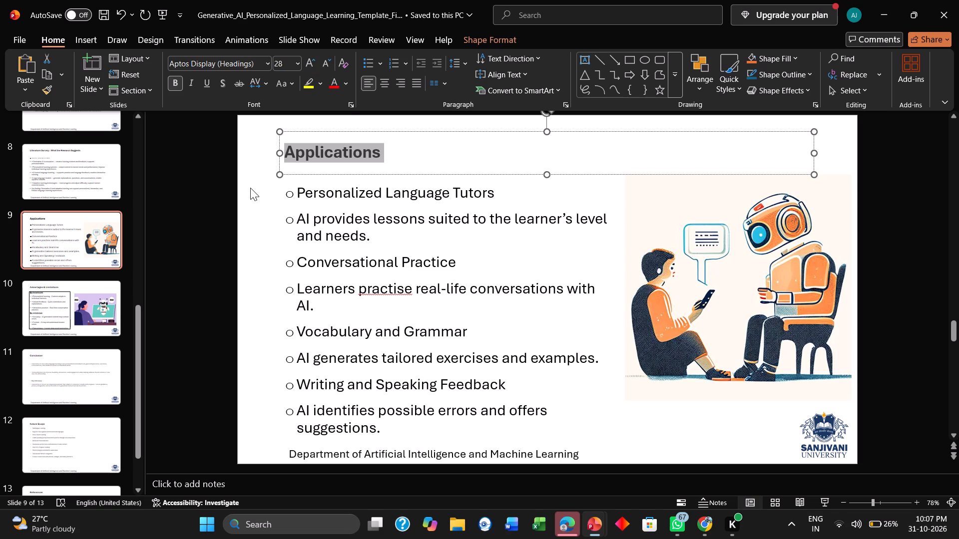
{"action": "left_click", "coordinate": [249, 189]}
{"action": "left_click", "coordinate": [329, 221]}
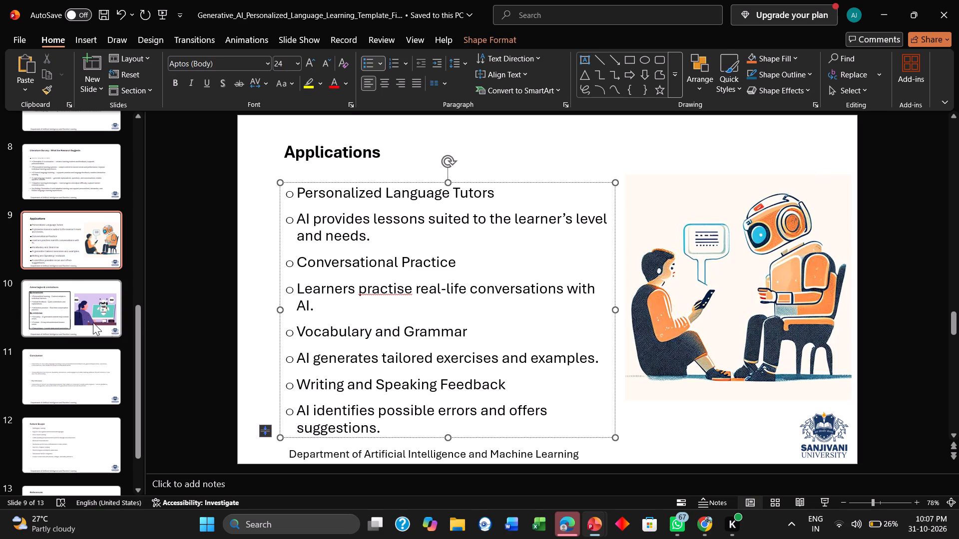
Look over the Literature Survey, Applications and Conclusion slides of the Generative AI presentation.
{"action": "left_click", "coordinate": [63, 199]}
{"action": "left_click", "coordinate": [64, 192]}
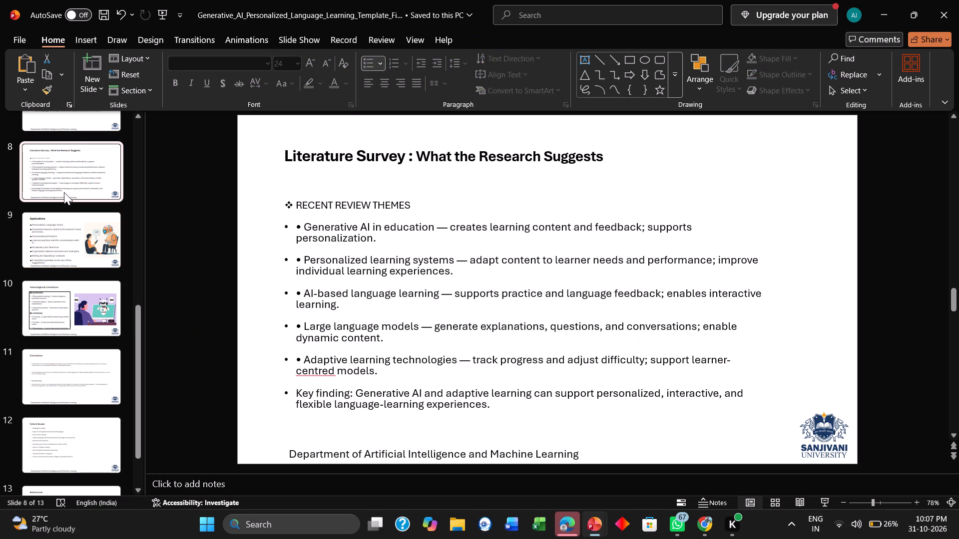
{"action": "left_click", "coordinate": [51, 274]}
{"action": "left_click", "coordinate": [70, 328]}
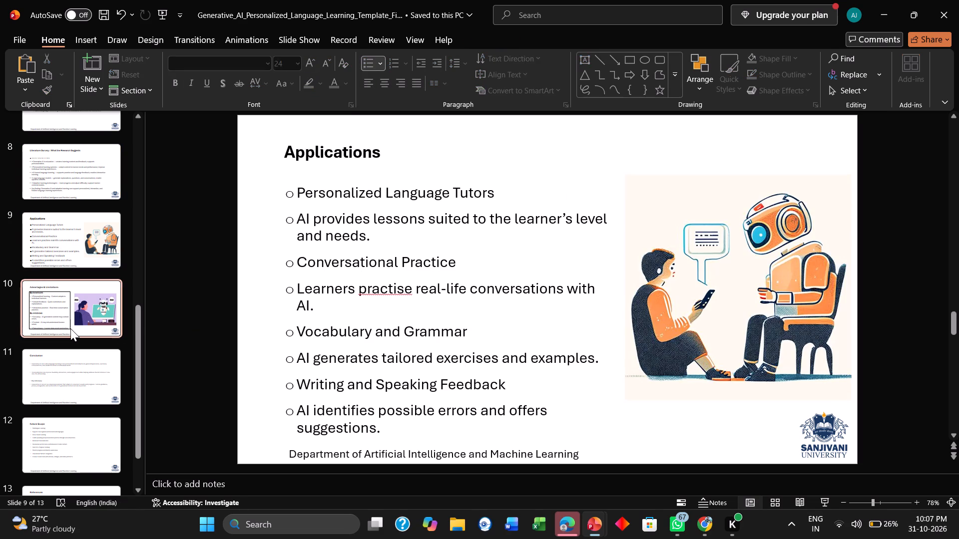
{"action": "scroll", "coordinate": [70, 328], "scroll_direction": "down", "scroll_amount": 1}
{"action": "left_click", "coordinate": [66, 313]}
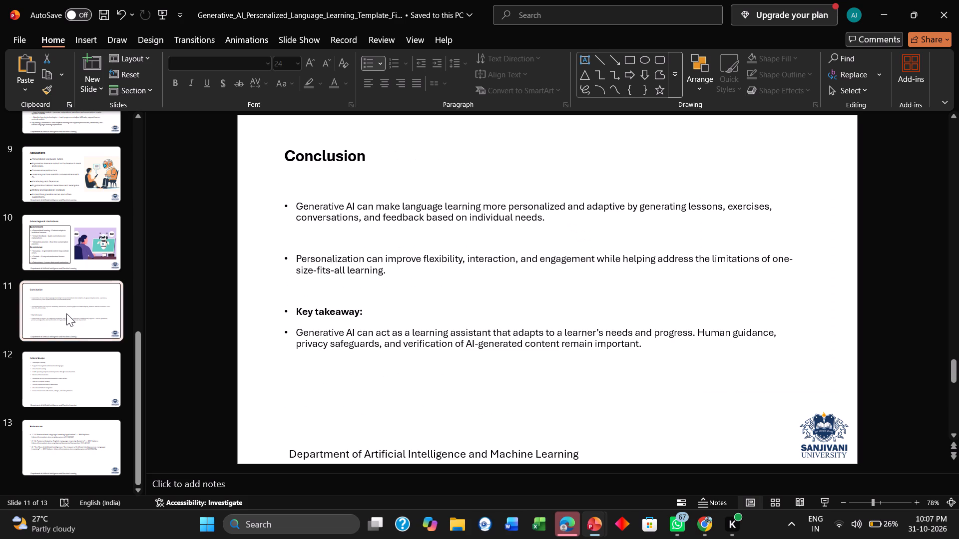
Switch to the AR-VR reference presentation and examine its Applications, Advantages and Limitations, Future Scope and Conclusion slides.
{"action": "left_click", "coordinate": [597, 538]}
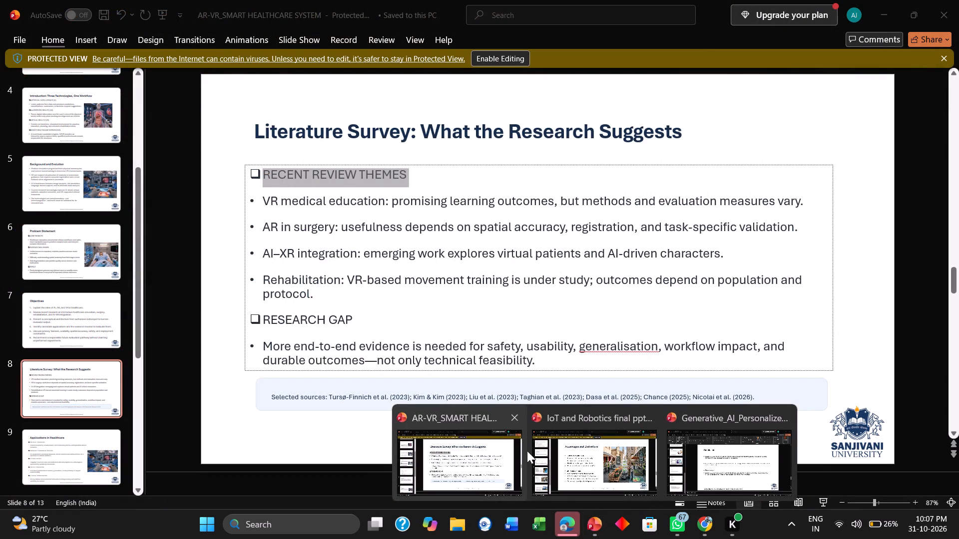
{"action": "left_click", "coordinate": [471, 457]}
{"action": "key", "text": "Down"}
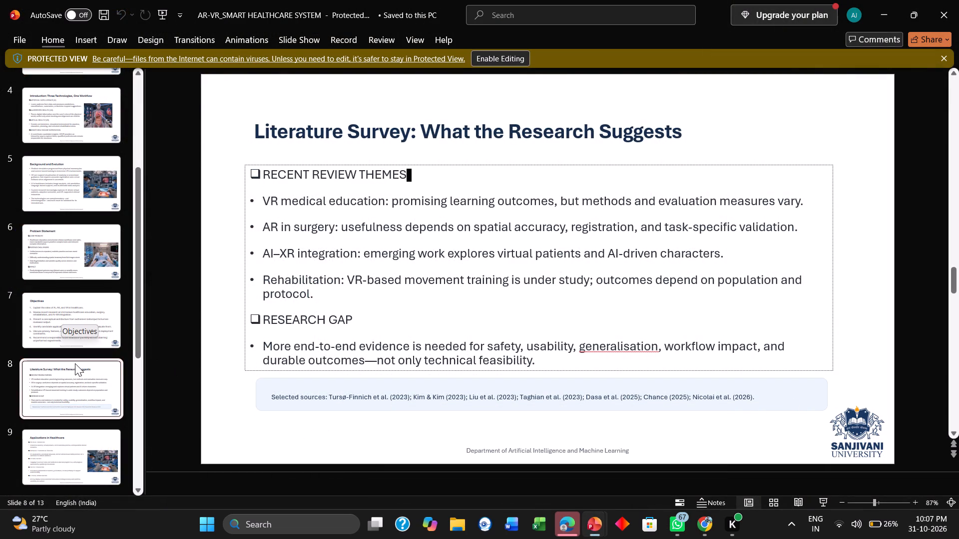
{"action": "scroll", "coordinate": [75, 363], "scroll_direction": "down", "scroll_amount": 1}
{"action": "left_click", "coordinate": [72, 315]}
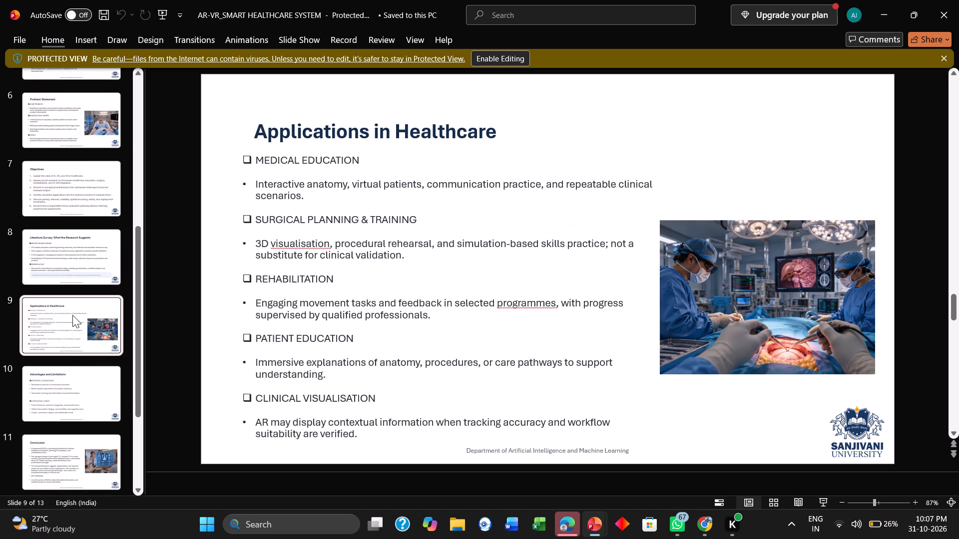
{"action": "left_click", "coordinate": [82, 381]}
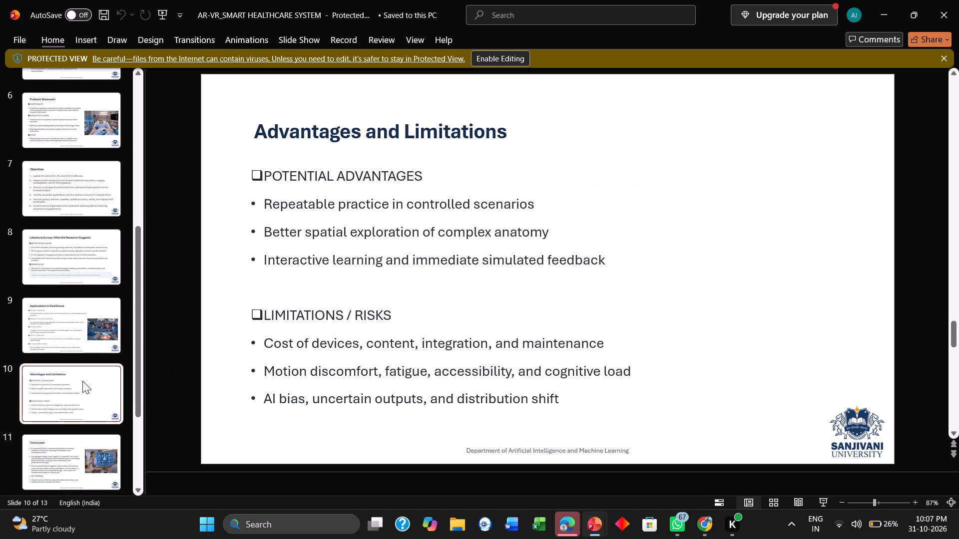
{"action": "scroll", "coordinate": [70, 346], "scroll_direction": "down", "scroll_amount": 1}
{"action": "left_click", "coordinate": [55, 388]}
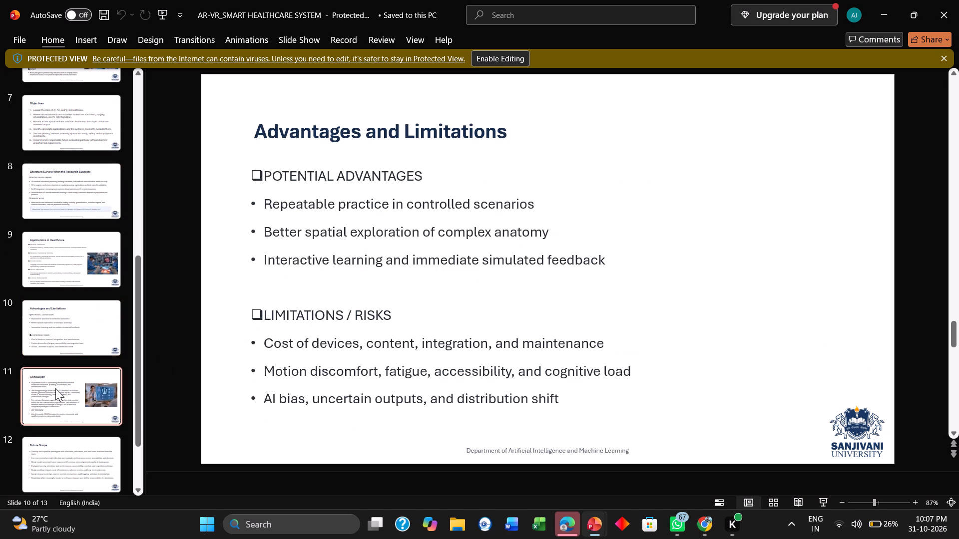
{"action": "scroll", "coordinate": [354, 296], "scroll_direction": "down", "scroll_amount": 1}
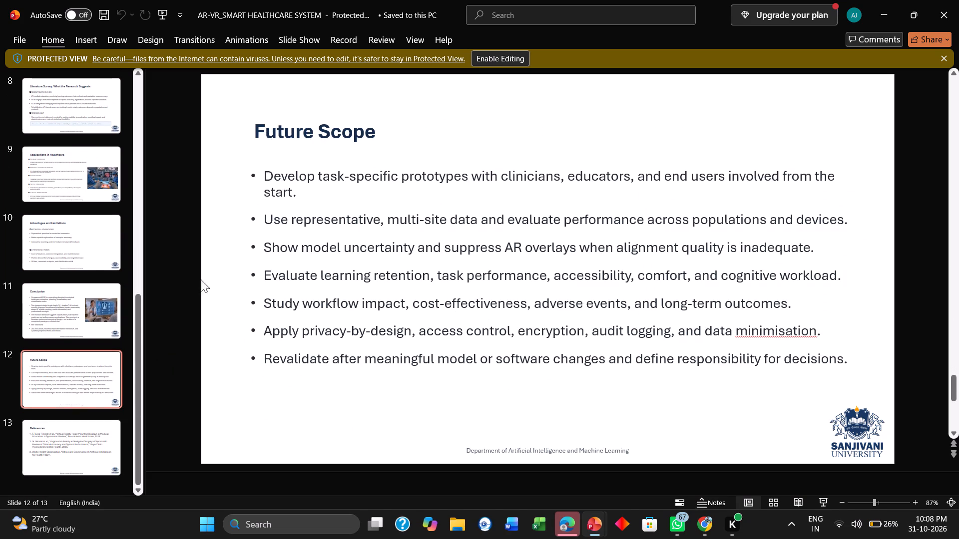
{"action": "left_click", "coordinate": [78, 263]}
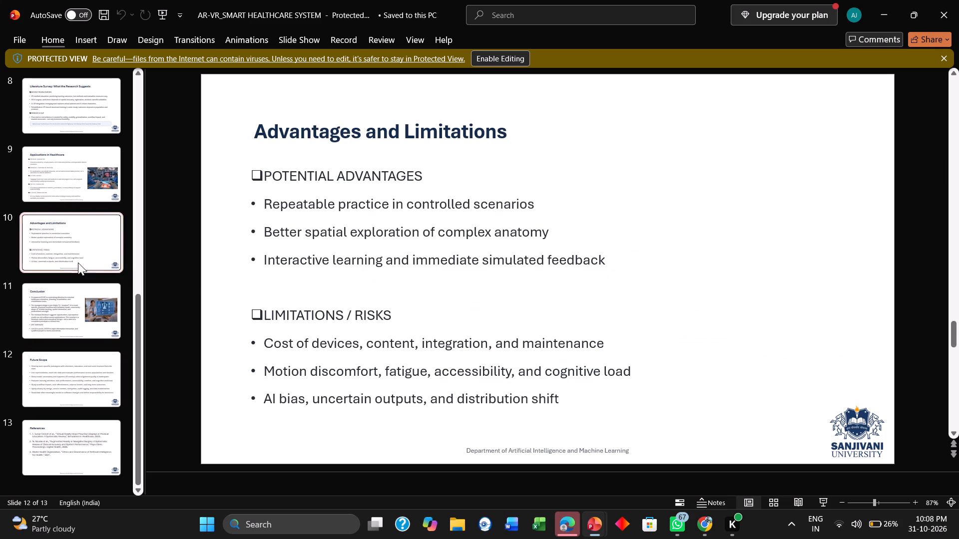
{"action": "left_click", "coordinate": [67, 316]}
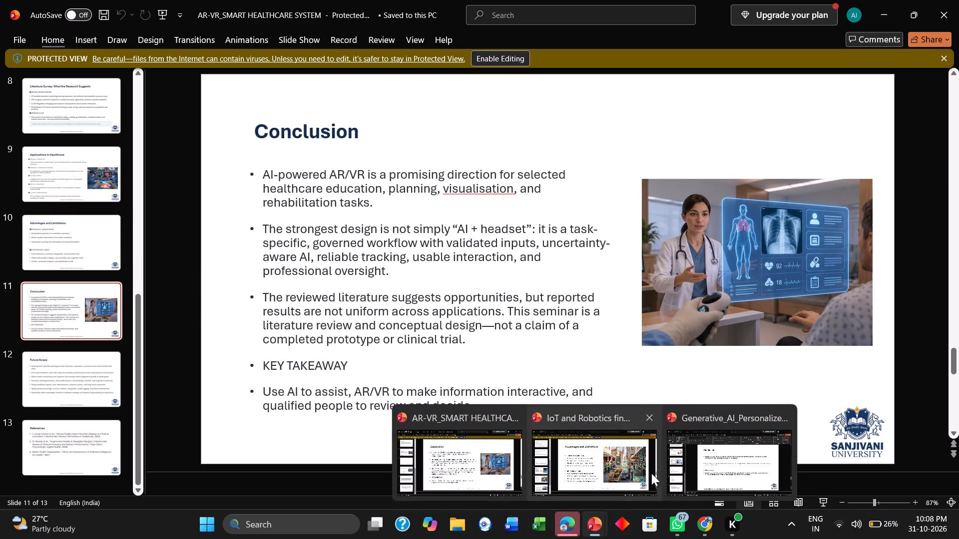
Return to the Generative AI presentation and enlarge the Conclusion slide's title by two font size increments.
{"action": "left_click", "coordinate": [711, 469]}
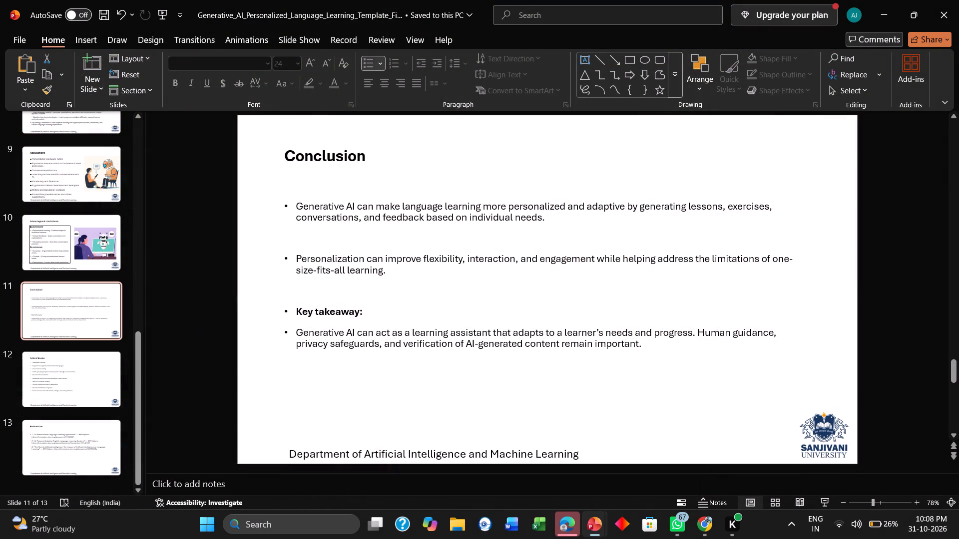
{"action": "left_click", "coordinate": [377, 176]}
{"action": "left_click", "coordinate": [361, 164]}
{"action": "left_click_drag", "start_coordinate": [381, 160], "coordinate": [298, 160]}
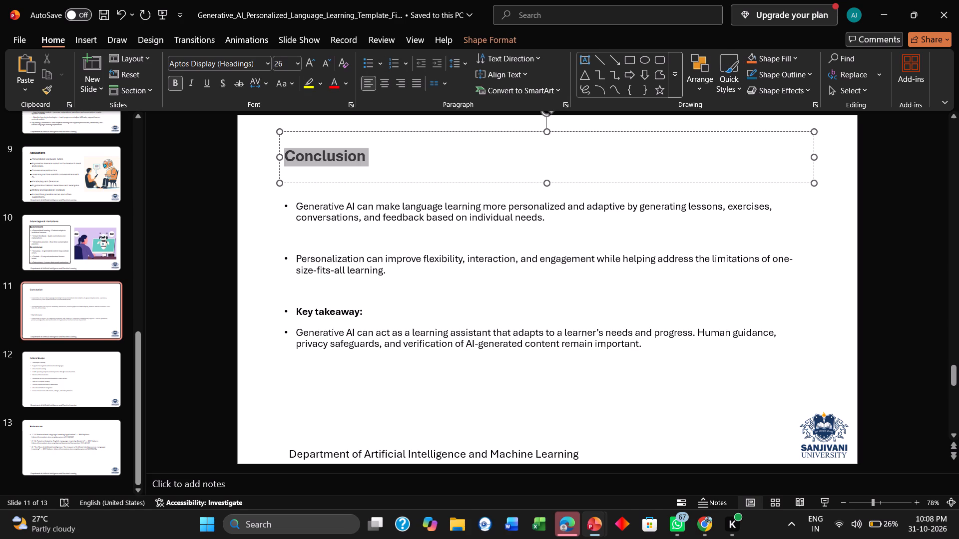
{"action": "left_click_drag", "start_coordinate": [298, 160], "coordinate": [280, 158]}
{"action": "left_click", "coordinate": [315, 62]}
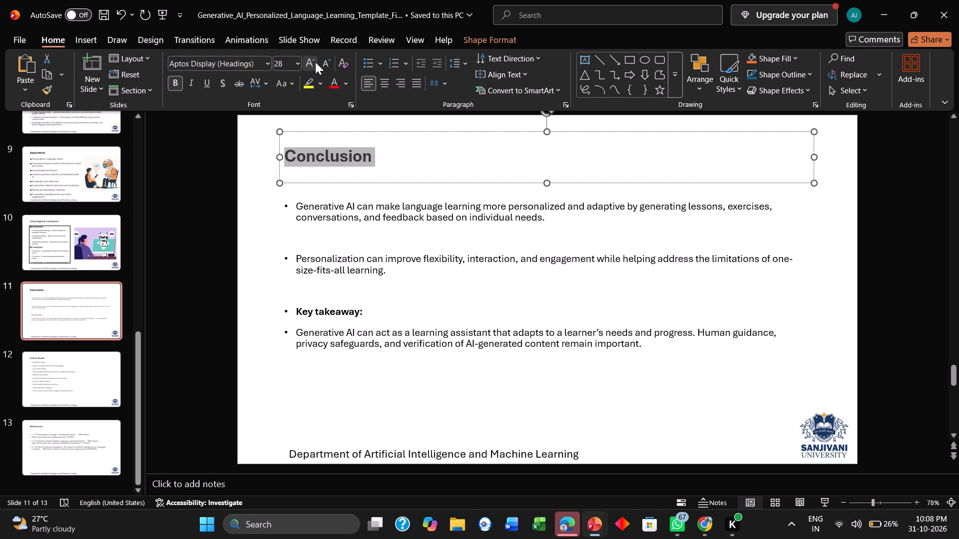
{"action": "left_click", "coordinate": [315, 62]}
Delete the empty bullet line above "Key takeaway:" on the Conclusion slide.
{"action": "left_click", "coordinate": [417, 224]}
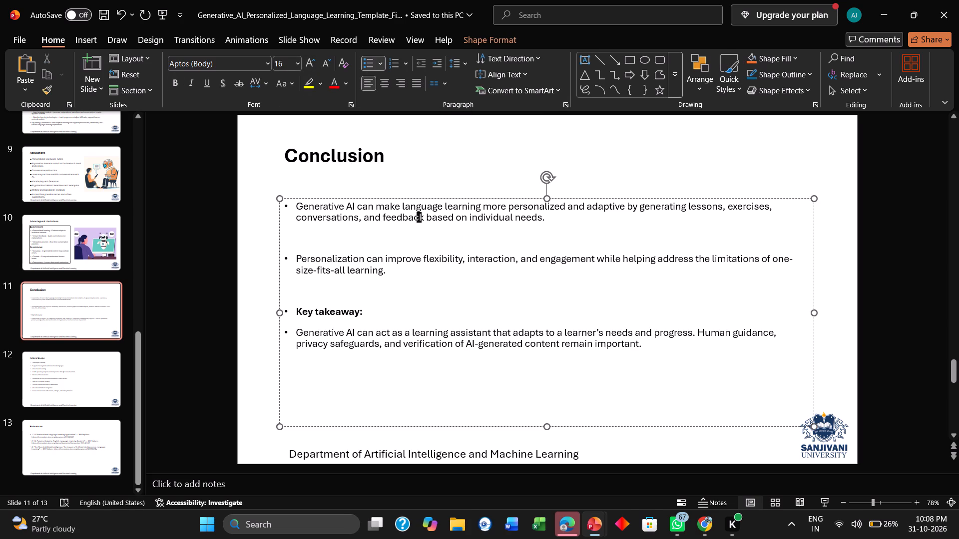
{"action": "left_click", "coordinate": [300, 289]}
{"action": "key", "text": "BackSpace"}
{"action": "key", "text": "BackSpace"}
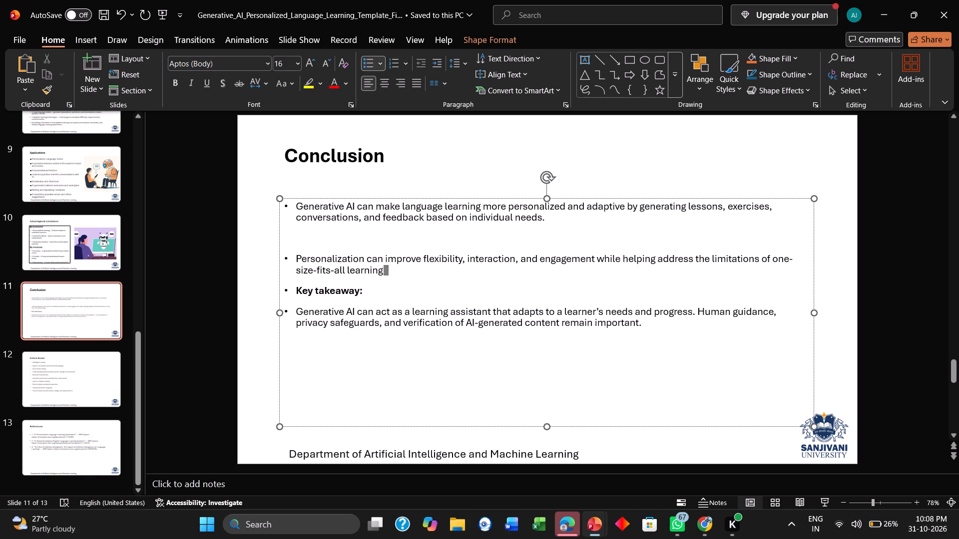
Narrow the Conclusion slide's body text box slightly and set all its text to 20 pt.
{"action": "left_click_drag", "start_coordinate": [816, 312], "coordinate": [805, 310]}
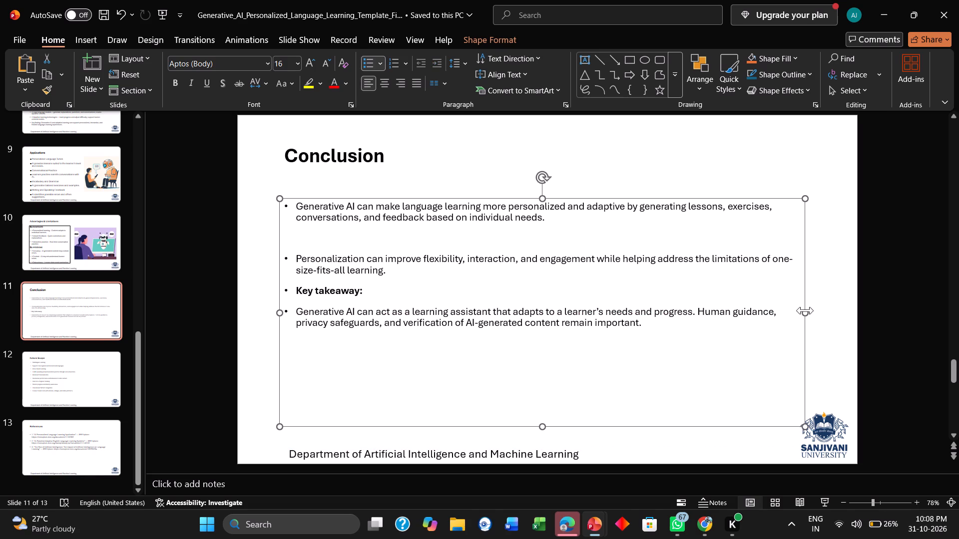
{"action": "left_click_drag", "start_coordinate": [642, 322], "coordinate": [241, 200]}
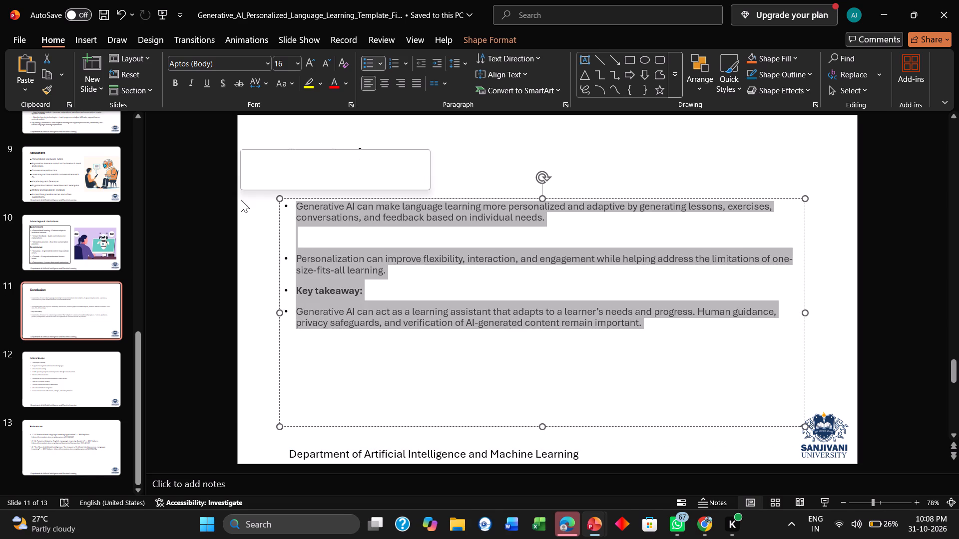
{"action": "left_click", "coordinate": [335, 154]}
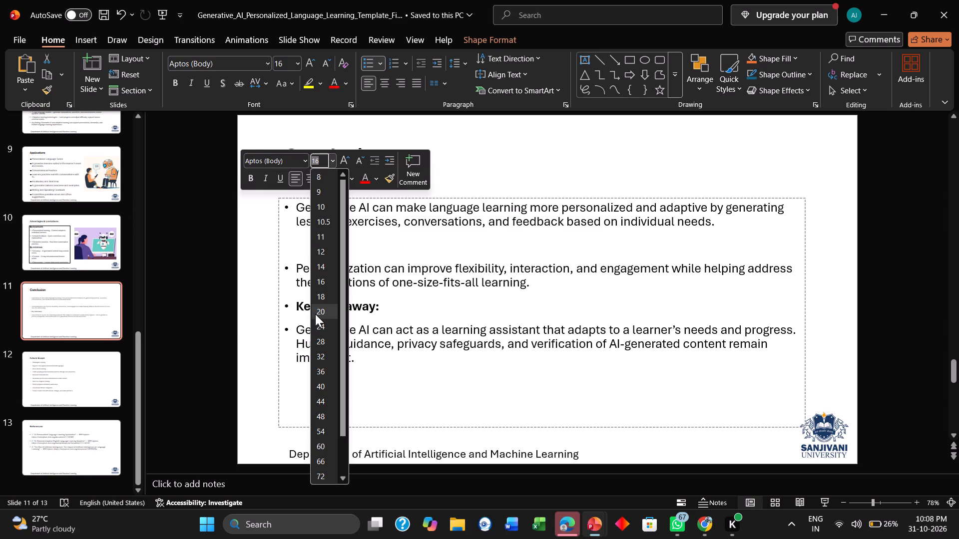
{"action": "left_click", "coordinate": [315, 314]}
{"action": "left_click", "coordinate": [492, 312]}
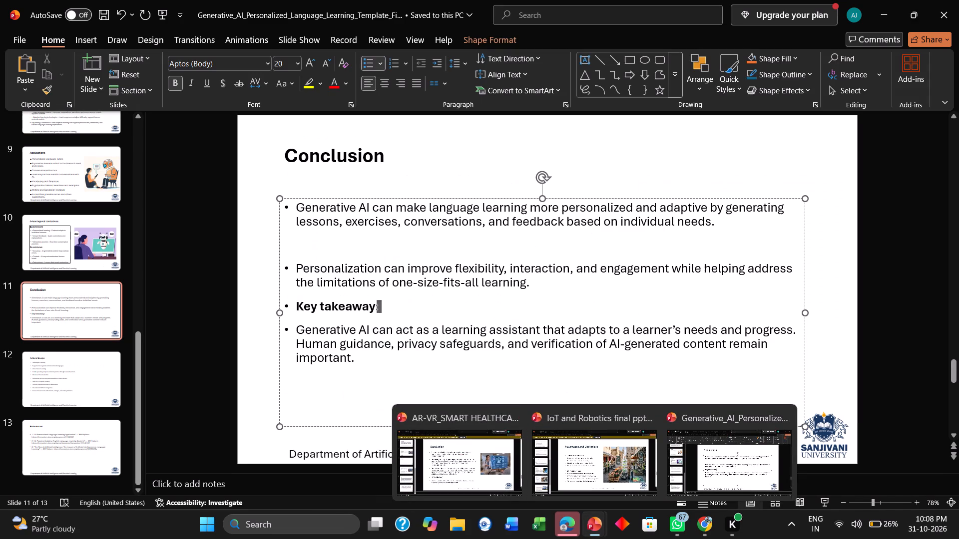
Delete the empty bullet line between the first two bullets on the Conclusion slide.
{"action": "left_click", "coordinate": [294, 253]}
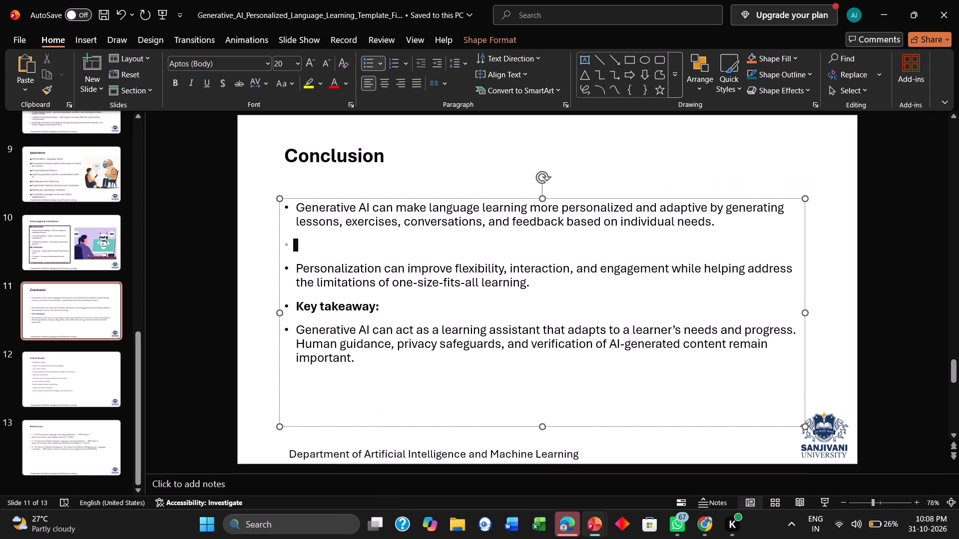
{"action": "key", "text": "BackSpace"}
{"action": "key", "text": "BackSpace"}
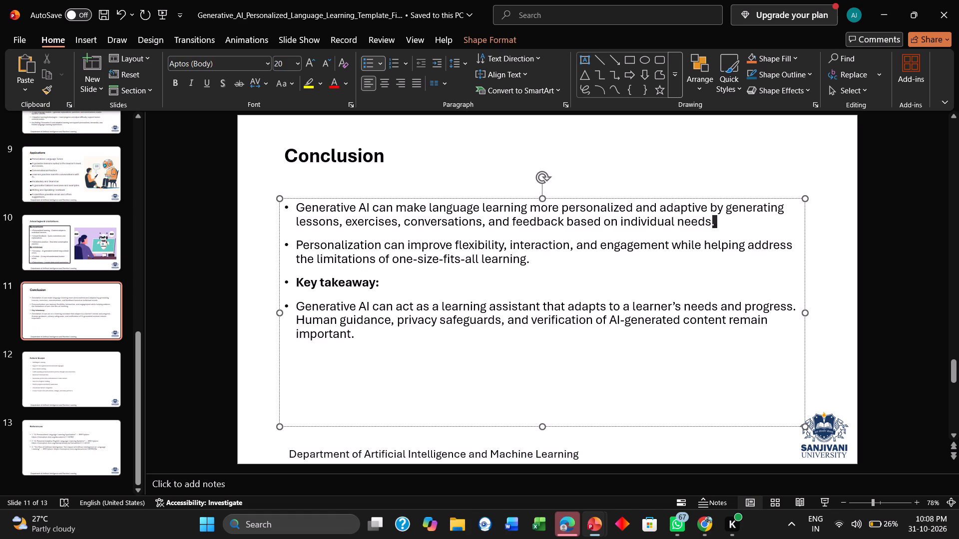
{"action": "left_click", "coordinate": [353, 269]}
{"action": "left_click", "coordinate": [533, 264]}
Insert a blank line without a bullet above "Key takeaway:" on the Conclusion slide.
{"action": "key", "text": "Return"}
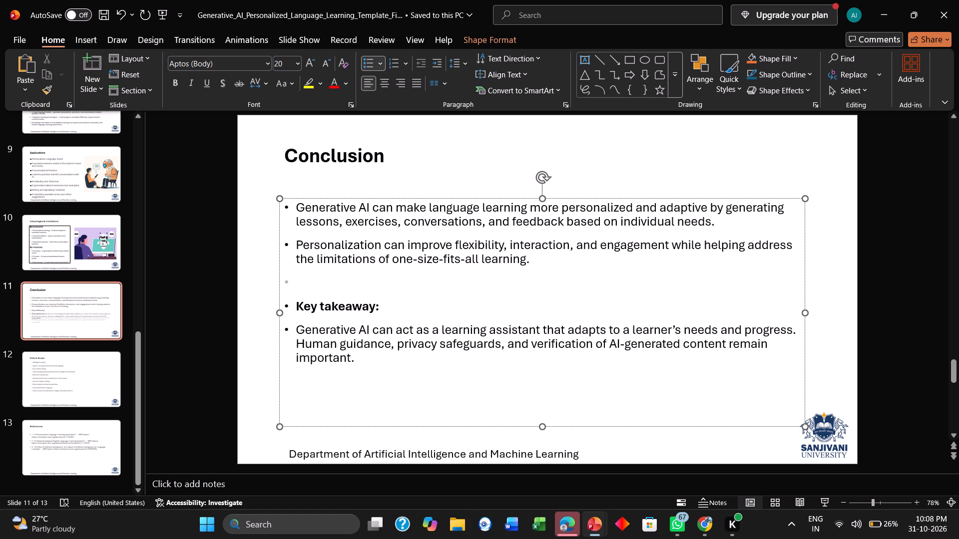
{"action": "key", "text": "BackSpace"}
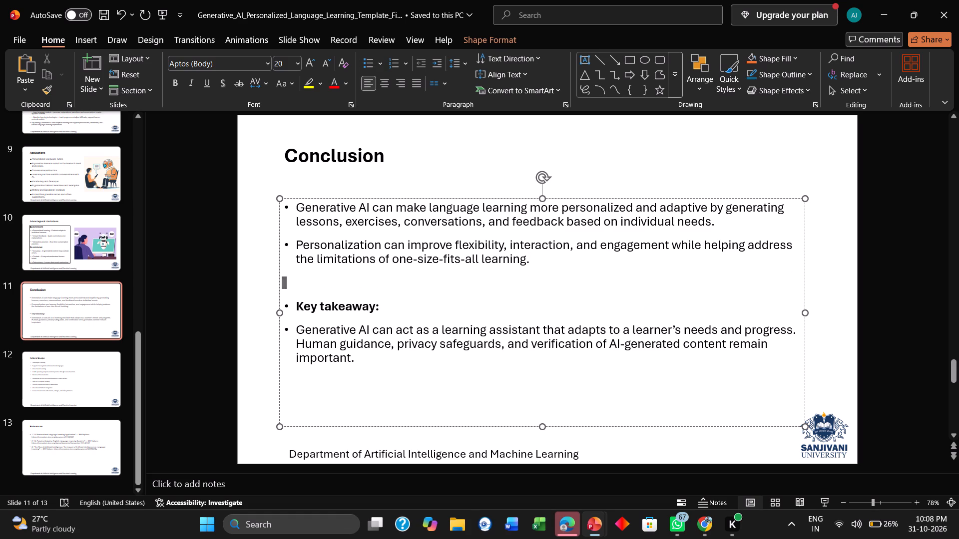
Change the bullet of "Key takeaway:" on the Conclusion slide to the arrow style.
{"action": "left_click_drag", "start_coordinate": [392, 313], "coordinate": [285, 306]}
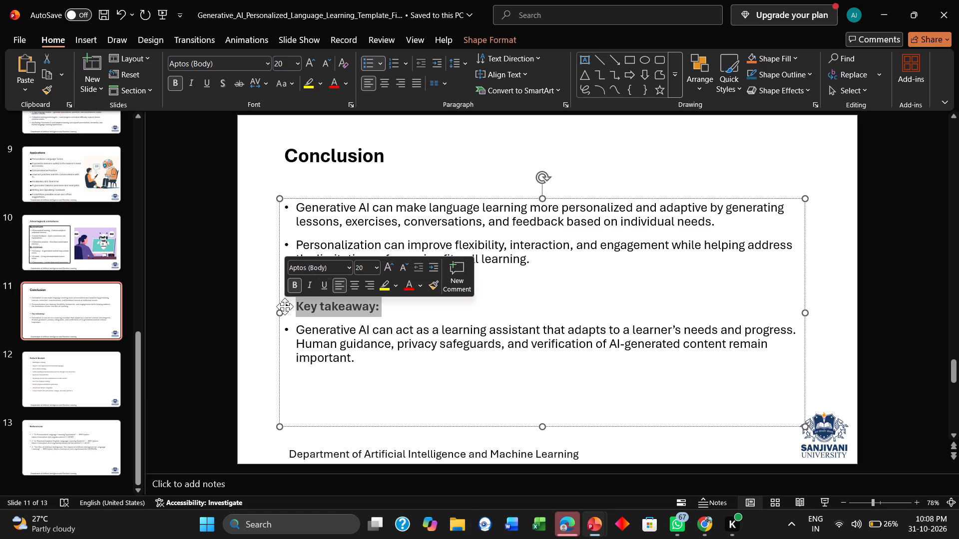
{"action": "left_click", "coordinate": [379, 60]}
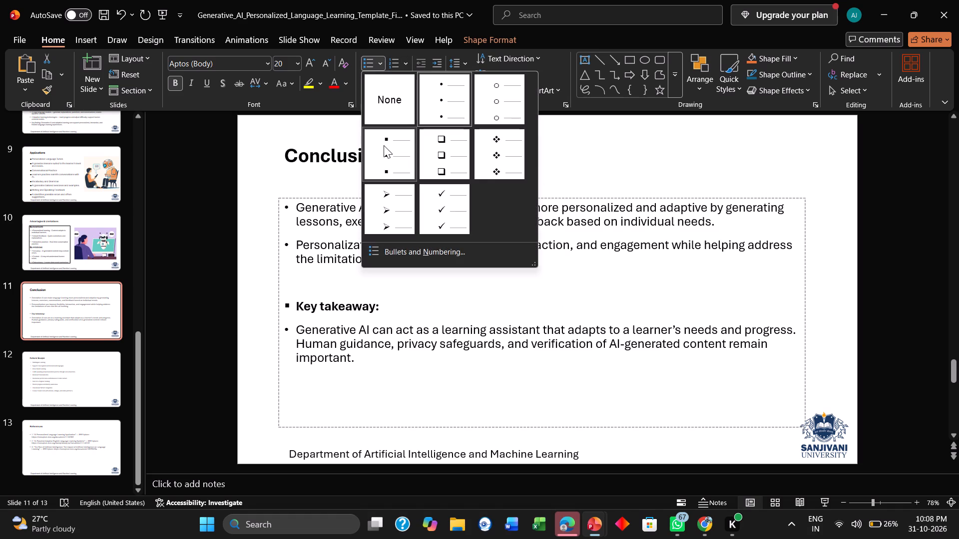
{"action": "left_click", "coordinate": [384, 145]}
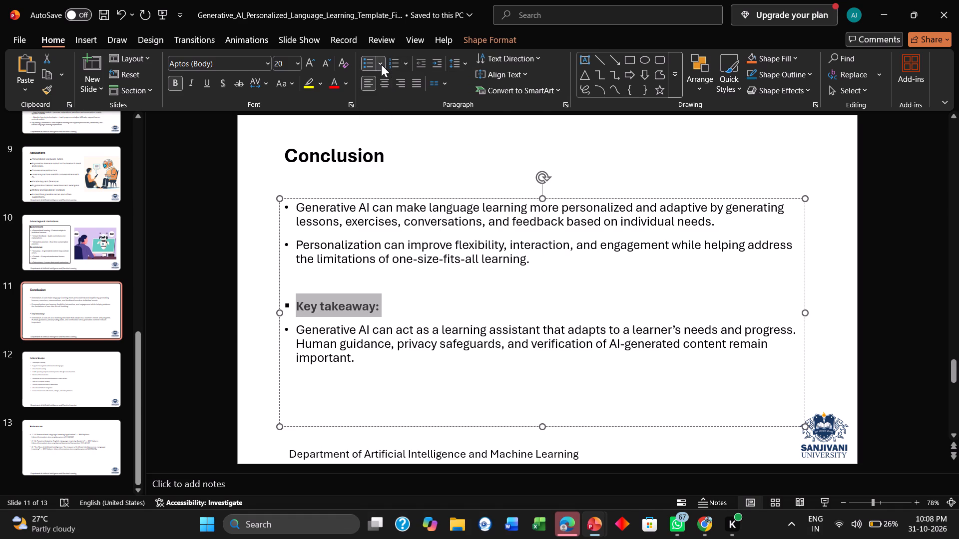
{"action": "left_click", "coordinate": [381, 64]}
{"action": "left_click", "coordinate": [389, 207]}
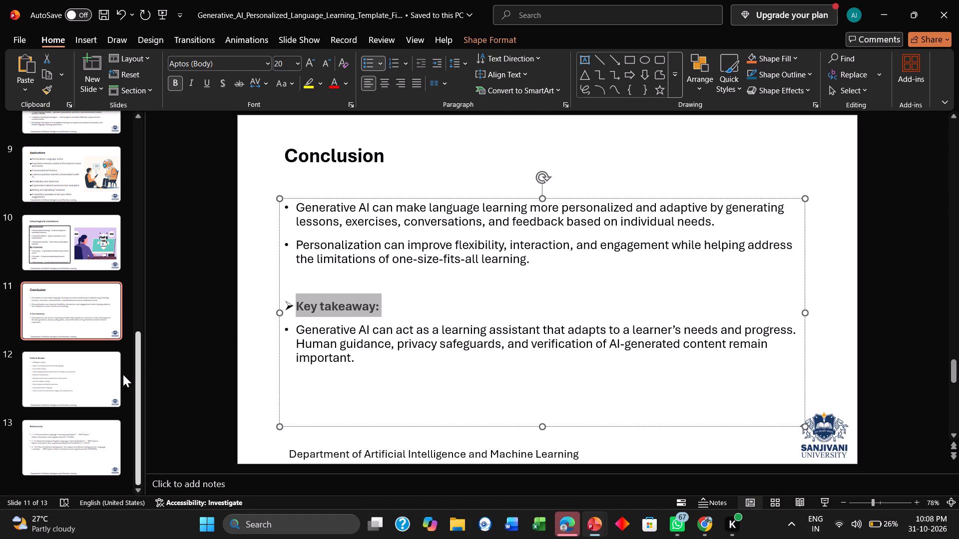
{"action": "scroll", "coordinate": [117, 375], "scroll_direction": "down", "scroll_amount": 1}
Move the Conclusion slide's title box slightly upward, away from the body text.
{"action": "left_click", "coordinate": [341, 230]}
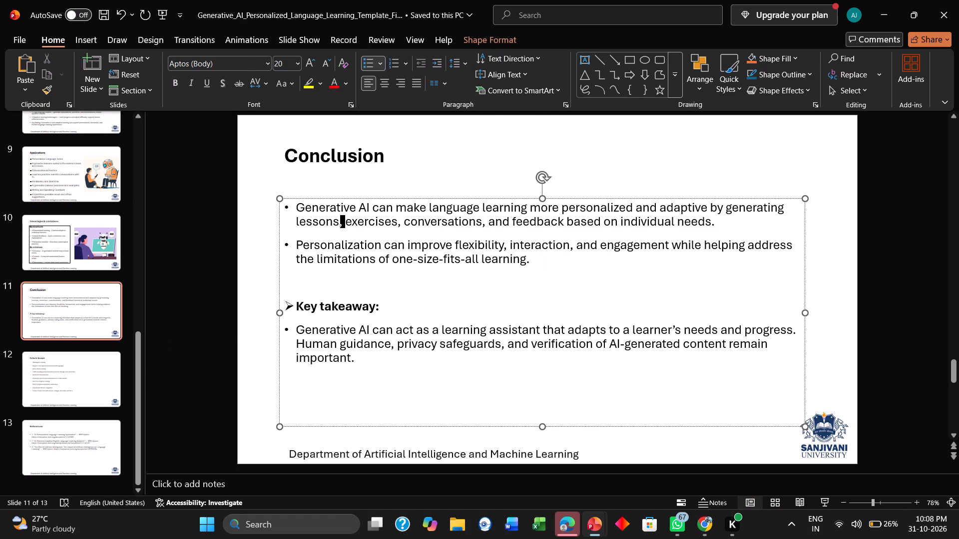
{"action": "left_click", "coordinate": [384, 162]}
{"action": "left_click_drag", "start_coordinate": [547, 184], "coordinate": [547, 167]}
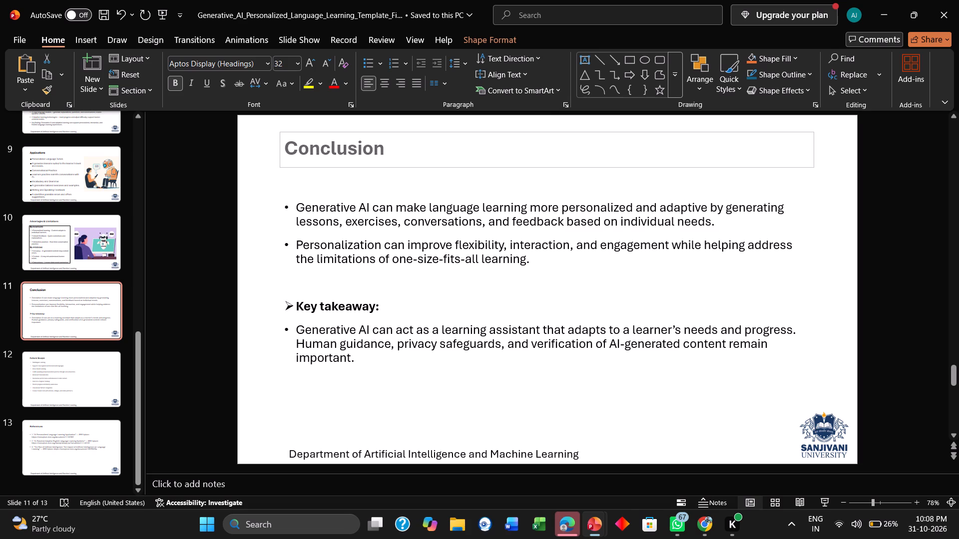
{"action": "left_click_drag", "start_coordinate": [547, 167], "coordinate": [547, 168]}
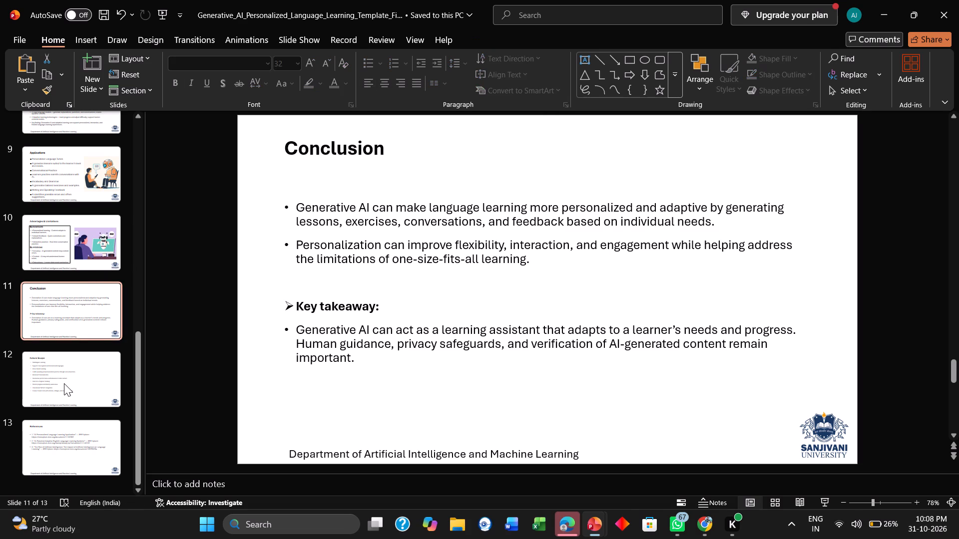
Check the Future Scope slide, switch to Chrome and browse the "language learning AI" image results for a suitable picture.
{"action": "left_click", "coordinate": [64, 383]}
{"action": "left_click", "coordinate": [337, 241]}
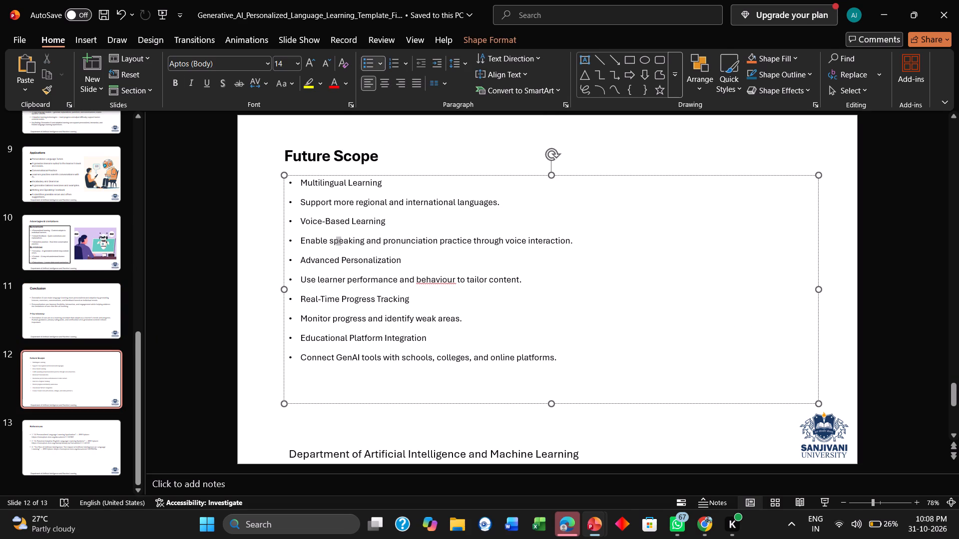
{"action": "left_click", "coordinate": [709, 529]}
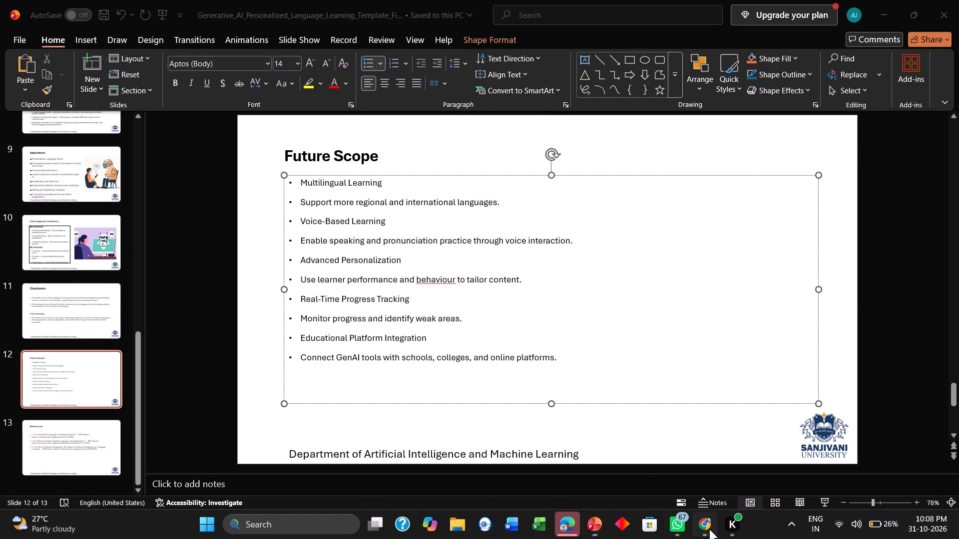
{"action": "scroll", "coordinate": [342, 393], "scroll_direction": "down", "scroll_amount": 1}
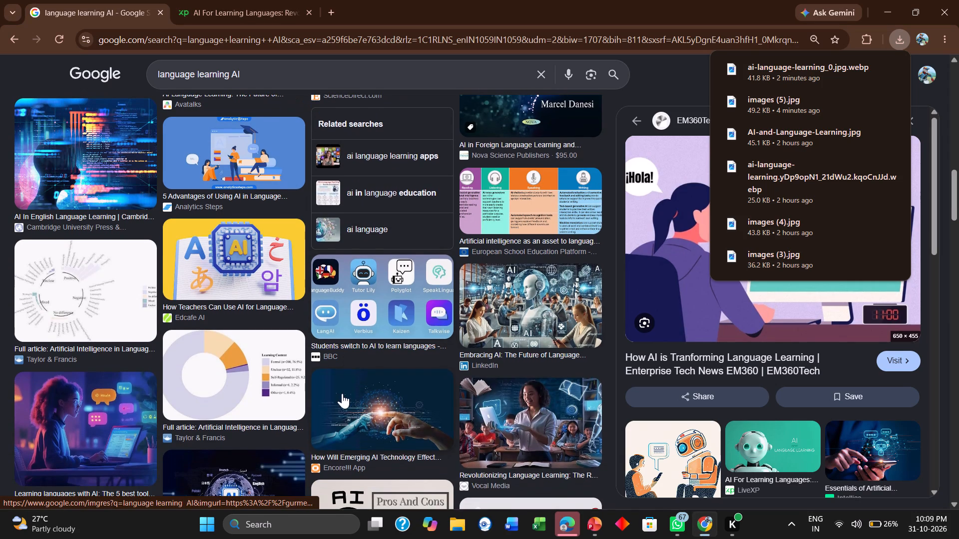
{"action": "left_click", "coordinate": [402, 415]}
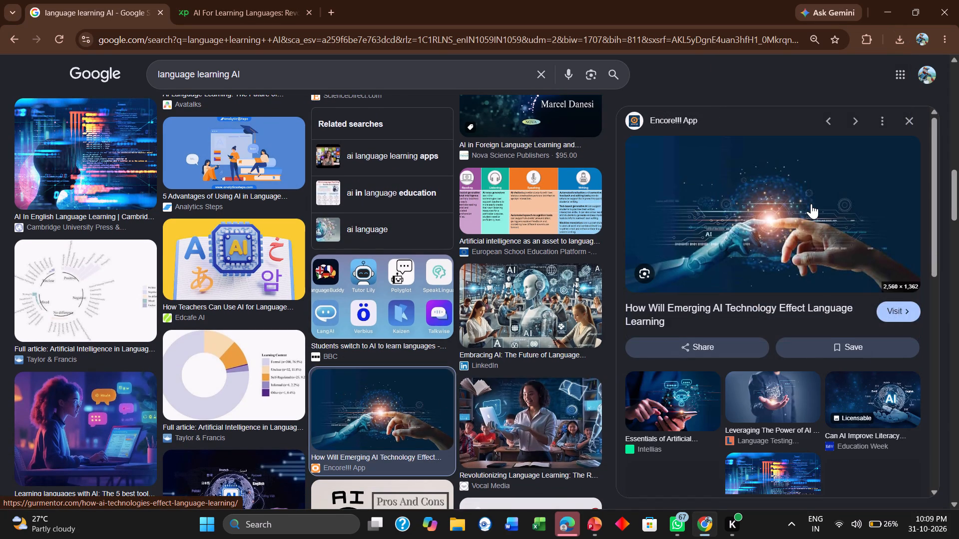
{"action": "scroll", "coordinate": [811, 204], "scroll_direction": "down", "scroll_amount": 1}
{"action": "scroll", "coordinate": [861, 337], "scroll_direction": "down", "scroll_amount": 1}
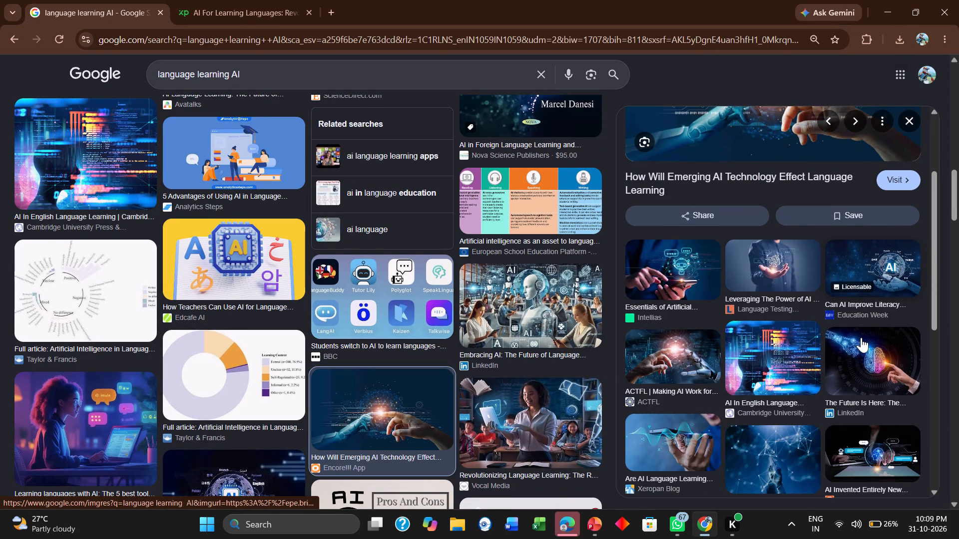
{"action": "scroll", "coordinate": [861, 337], "scroll_direction": "down", "scroll_amount": 2}
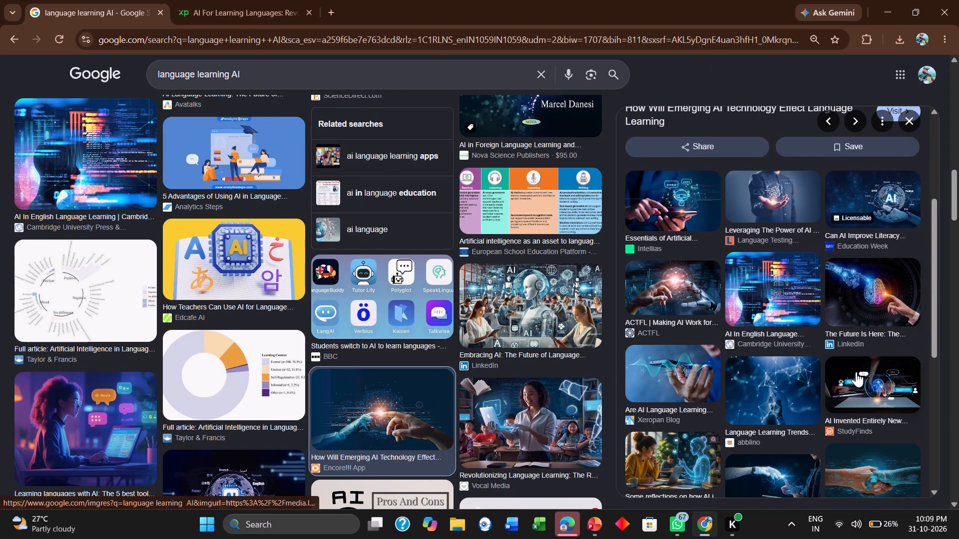
{"action": "scroll", "coordinate": [763, 392], "scroll_direction": "down", "scroll_amount": 2}
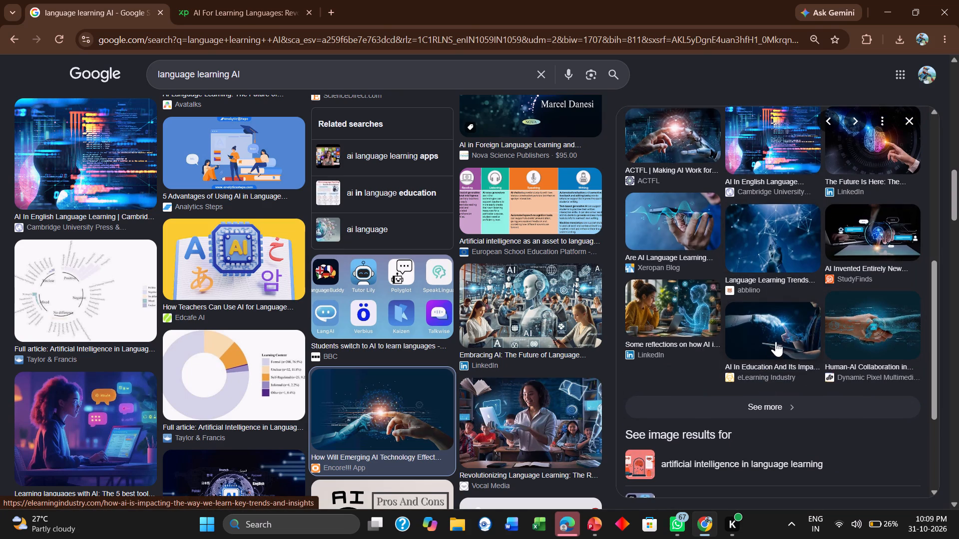
{"action": "scroll", "coordinate": [408, 397], "scroll_direction": "down", "scroll_amount": 2}
{"action": "scroll", "coordinate": [264, 409], "scroll_direction": "down", "scroll_amount": 3}
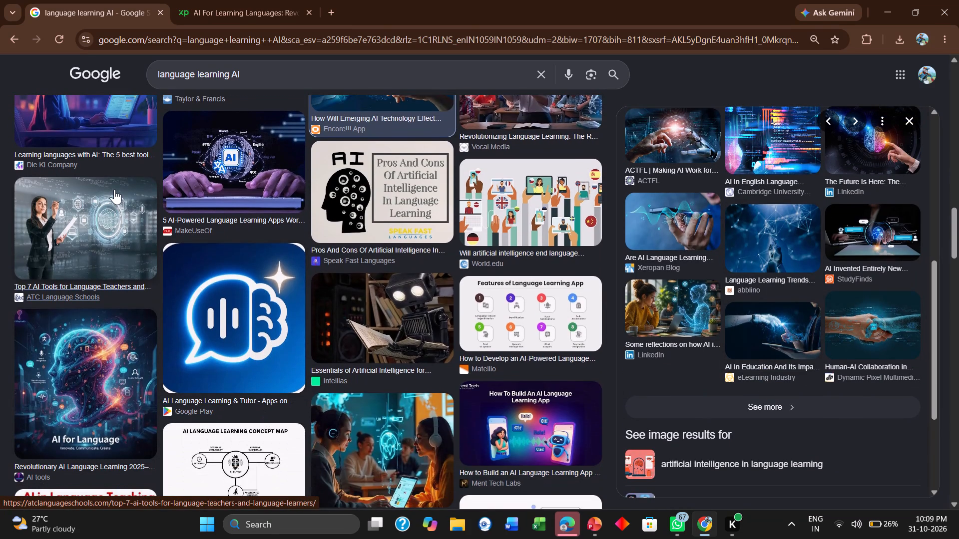
{"action": "scroll", "coordinate": [114, 189], "scroll_direction": "down", "scroll_amount": 2}
{"action": "scroll", "coordinate": [211, 346], "scroll_direction": "down", "scroll_amount": 1}
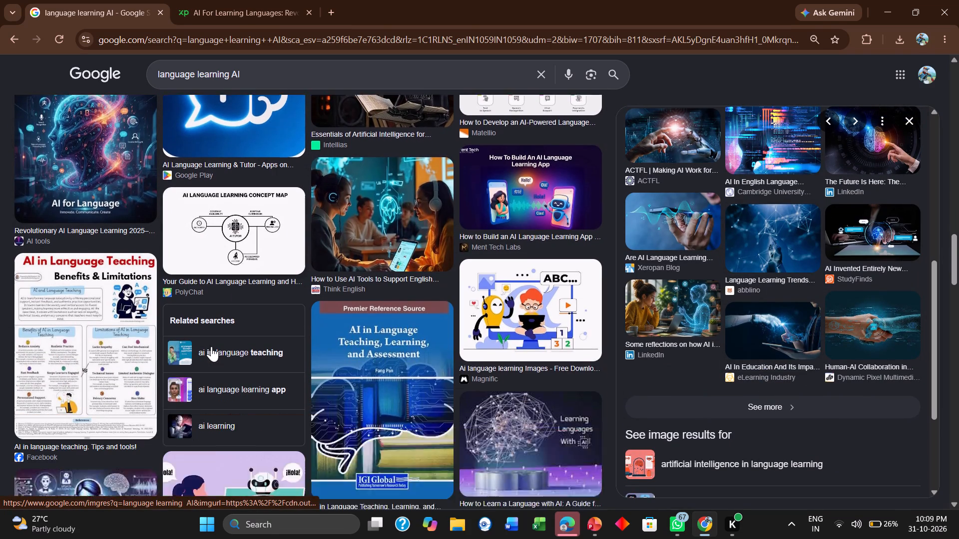
{"action": "scroll", "coordinate": [211, 346], "scroll_direction": "down", "scroll_amount": 1}
{"action": "scroll", "coordinate": [407, 318], "scroll_direction": "down", "scroll_amount": 3}
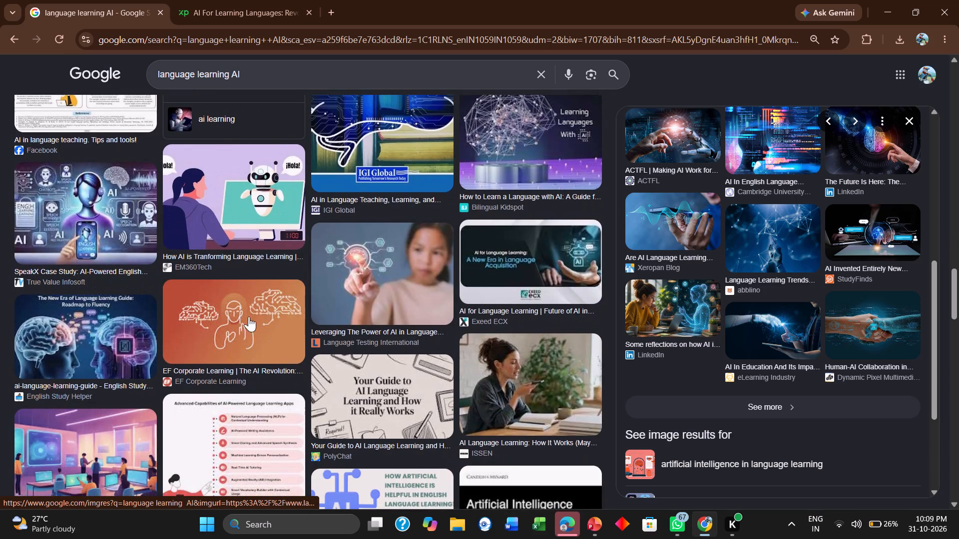
{"action": "scroll", "coordinate": [241, 315], "scroll_direction": "down", "scroll_amount": 2}
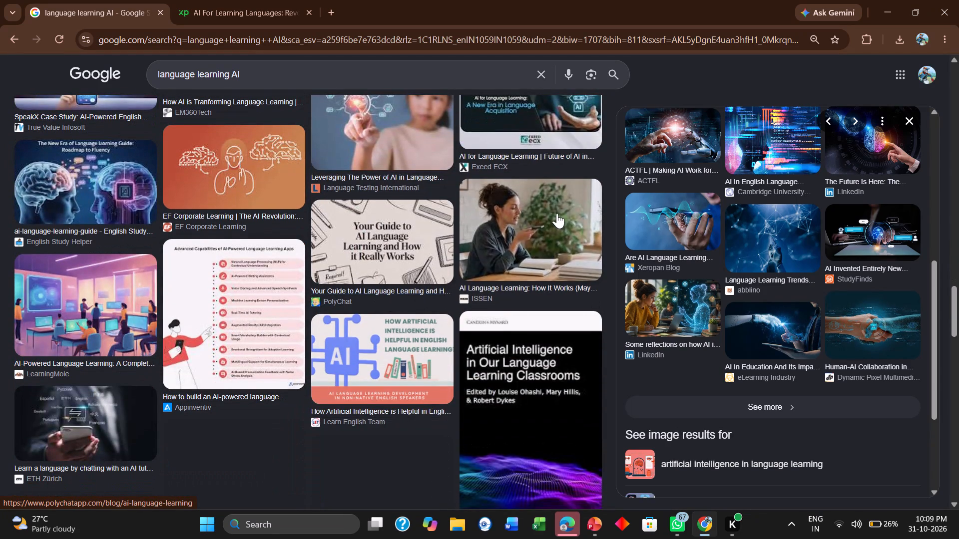
{"action": "scroll", "coordinate": [557, 213], "scroll_direction": "down", "scroll_amount": 4}
{"action": "scroll", "coordinate": [557, 213], "scroll_direction": "up", "scroll_amount": 12}
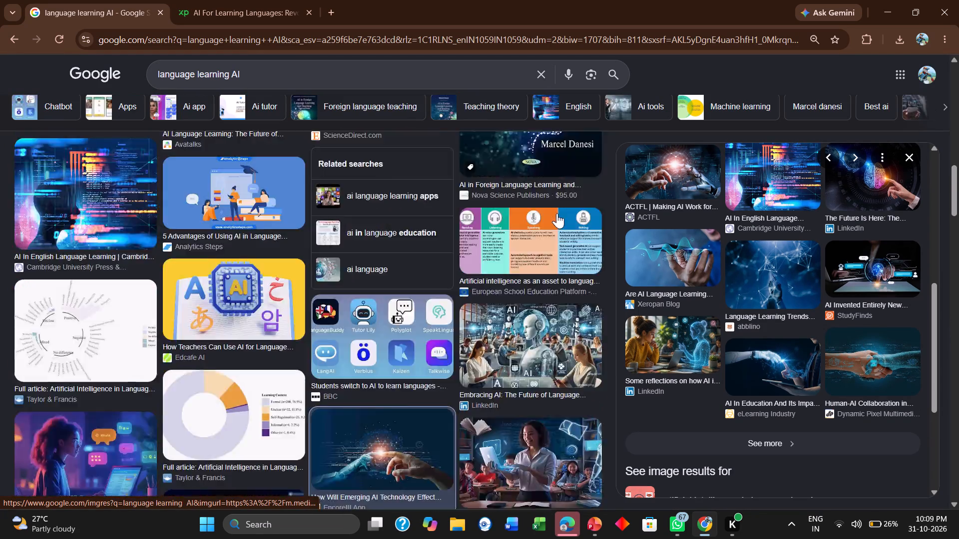
Save the Hyperspace classroom image "Learn Languages with AI Immersive Simulations" to the Downloads folder.
{"action": "left_click", "coordinate": [404, 361]}
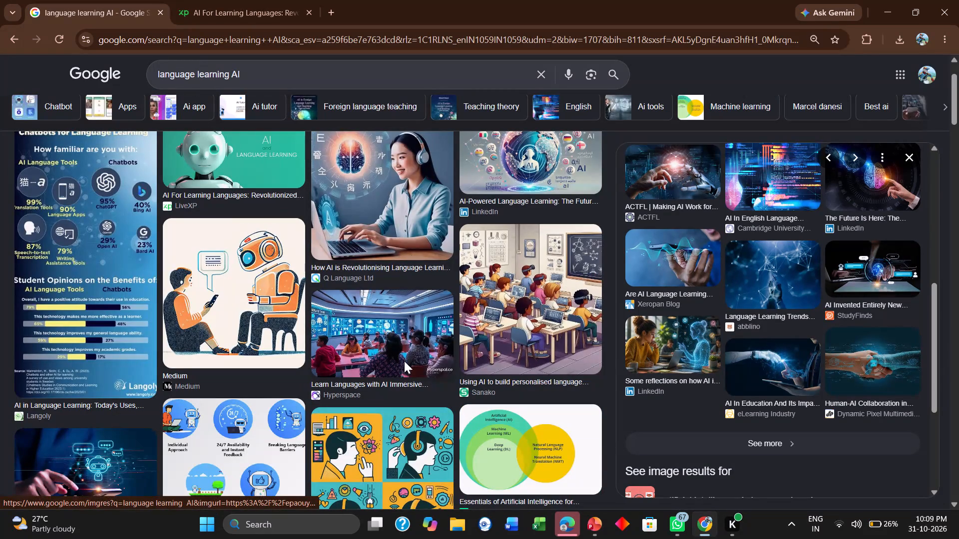
{"action": "right_click", "coordinate": [772, 216]}
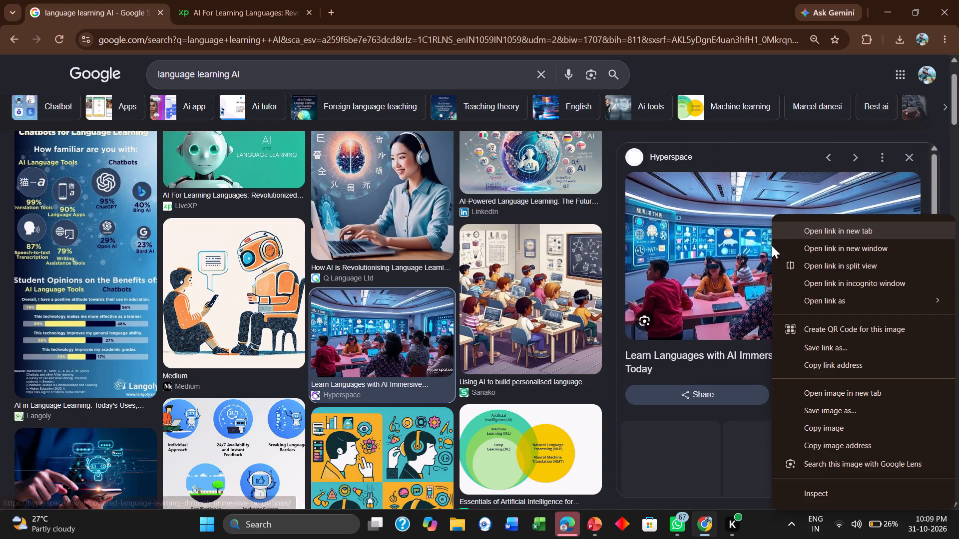
{"action": "left_click", "coordinate": [828, 410]}
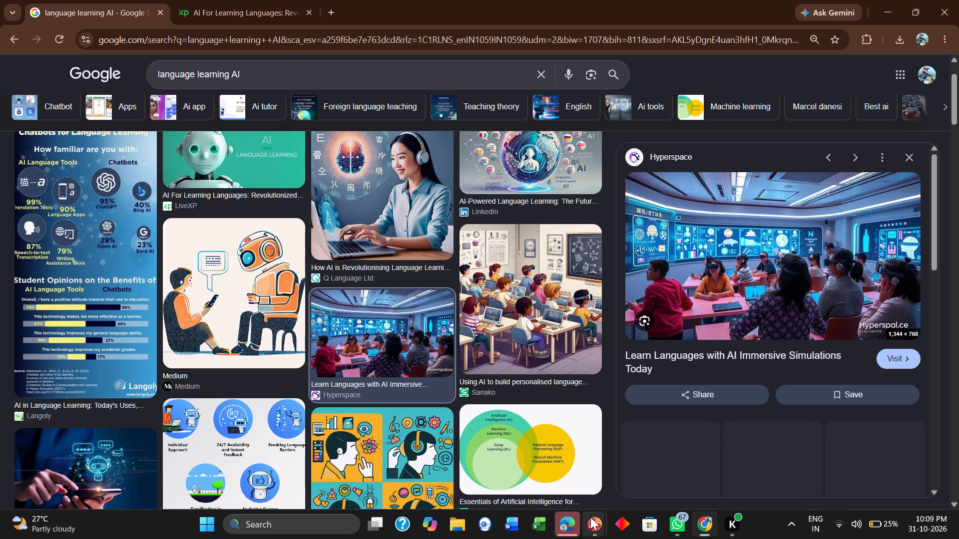
{"action": "right_click", "coordinate": [788, 300]}
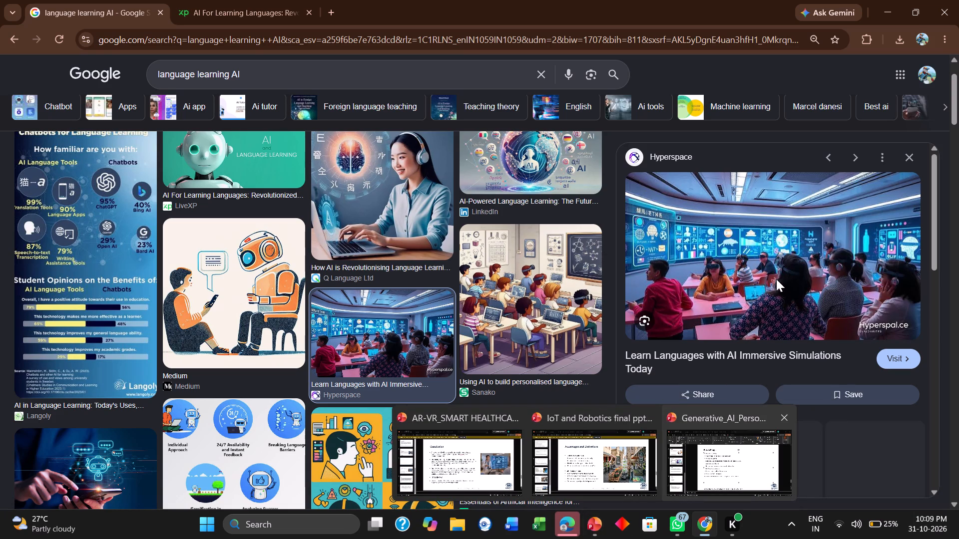
{"action": "right_click", "coordinate": [769, 276]}
{"action": "left_click", "coordinate": [374, 272]}
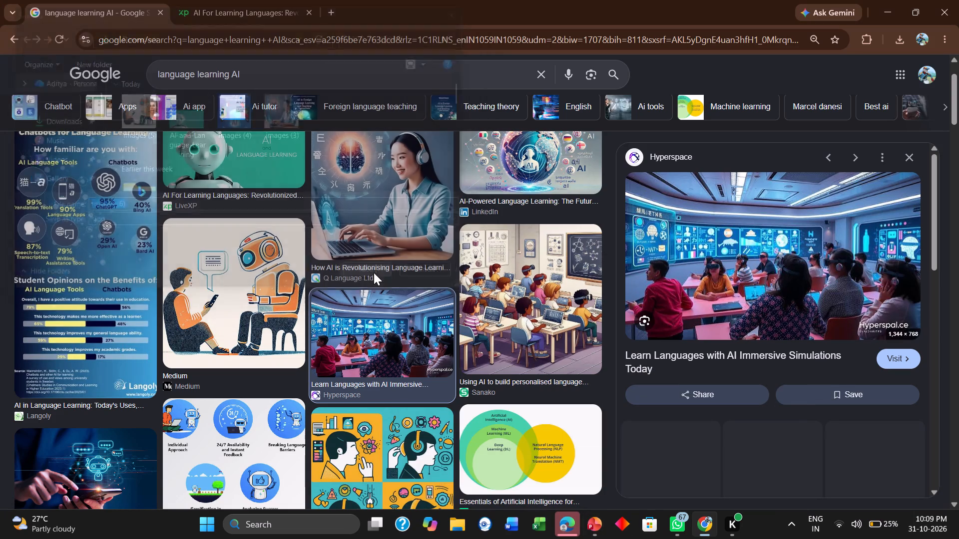
Switch to the Generative_AI_Personalized presentation in PowerPoint and narrow the Future Scope body text box to roughly the left half of the slide.
{"action": "left_click", "coordinate": [598, 533]}
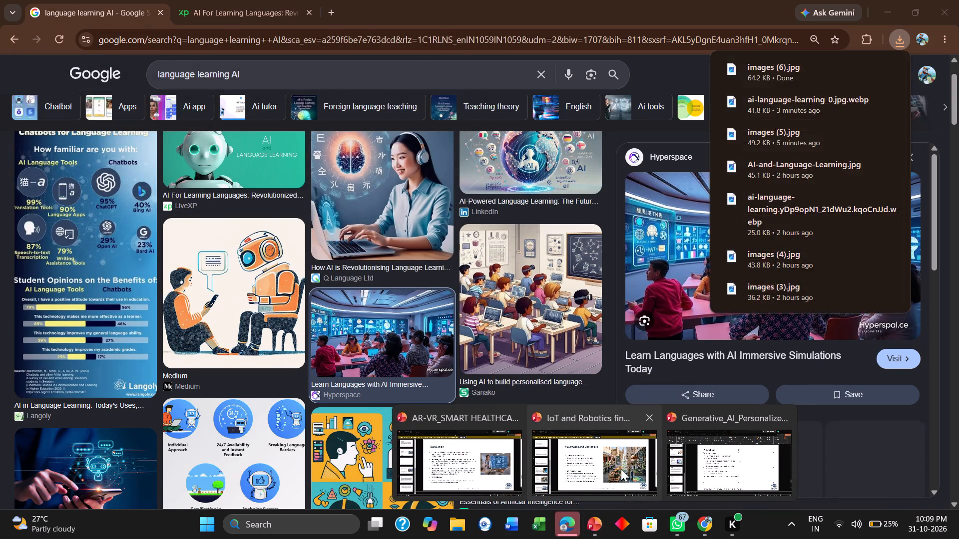
{"action": "left_click", "coordinate": [696, 451]}
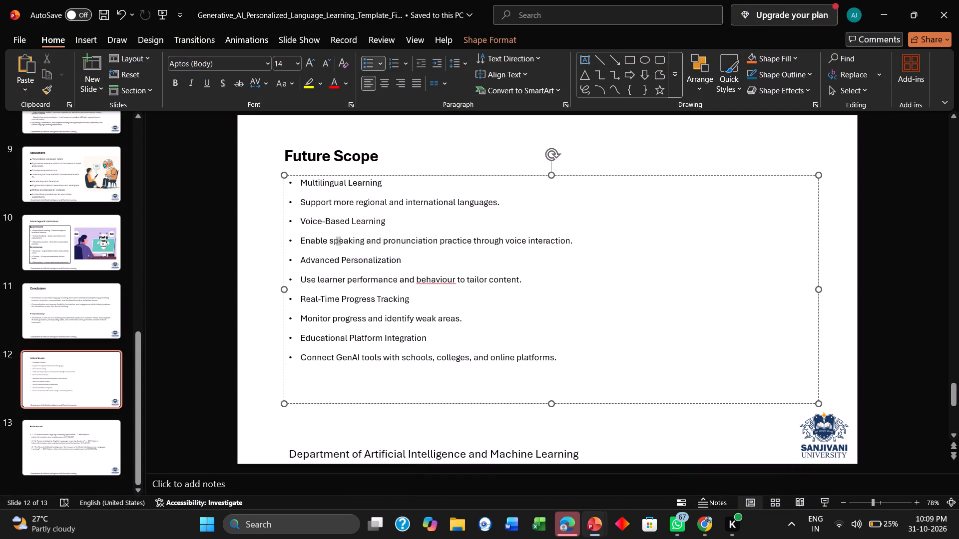
{"action": "left_click", "coordinate": [823, 285]}
{"action": "left_click_drag", "start_coordinate": [816, 288], "coordinate": [580, 273]}
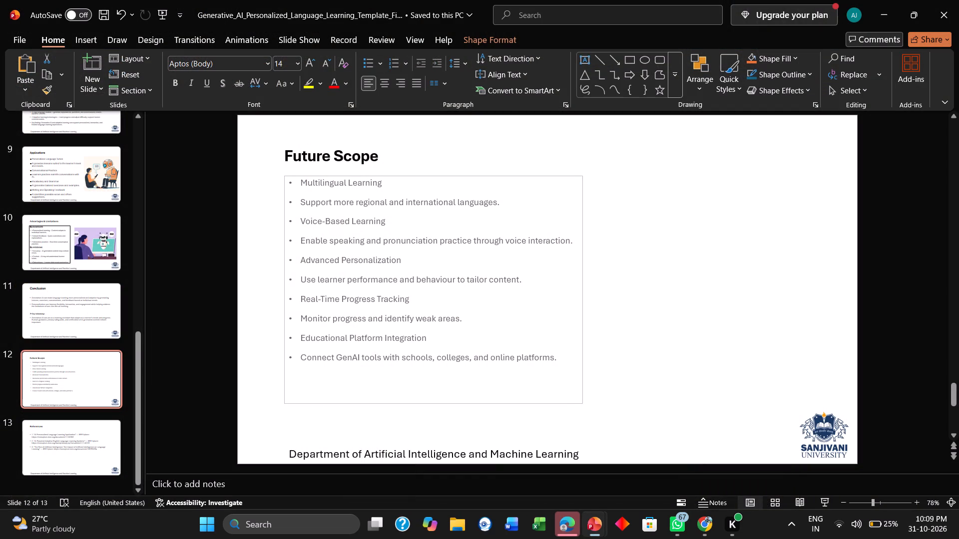
{"action": "left_click_drag", "start_coordinate": [580, 273], "coordinate": [571, 274]}
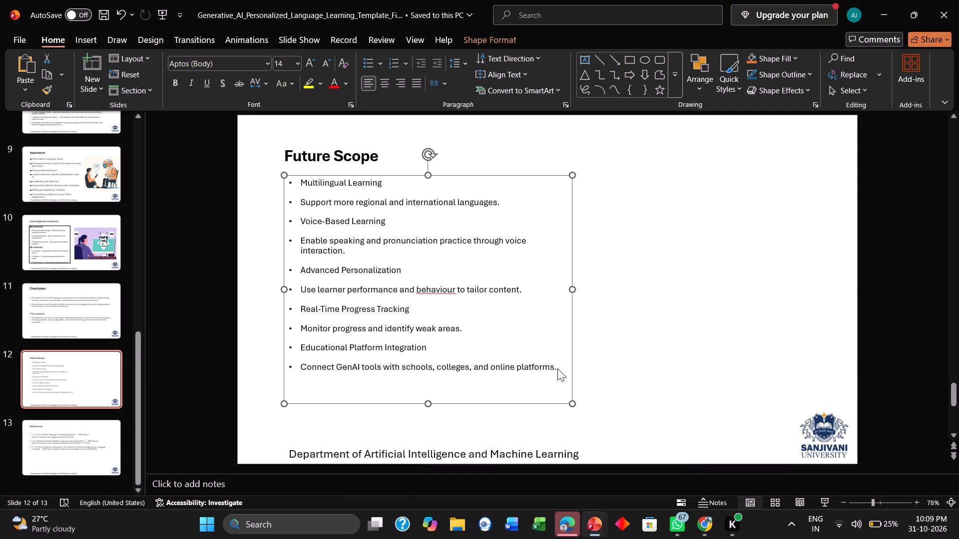
{"action": "left_click", "coordinate": [557, 368]}
Move the Future Scope title box slightly up and left, and reduce its height from the bottom edge.
{"action": "left_click", "coordinate": [380, 155]}
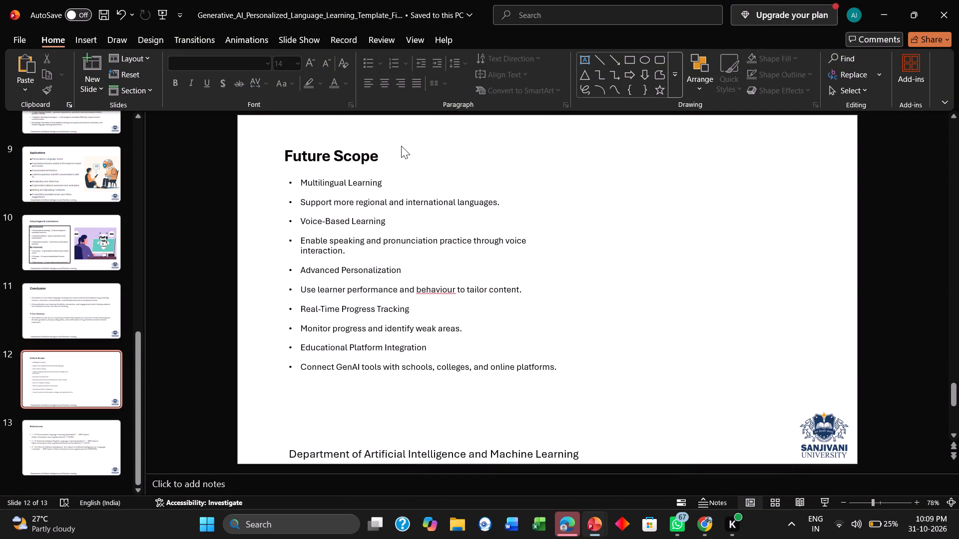
{"action": "left_click", "coordinate": [374, 155]}
{"action": "left_click", "coordinate": [406, 134]}
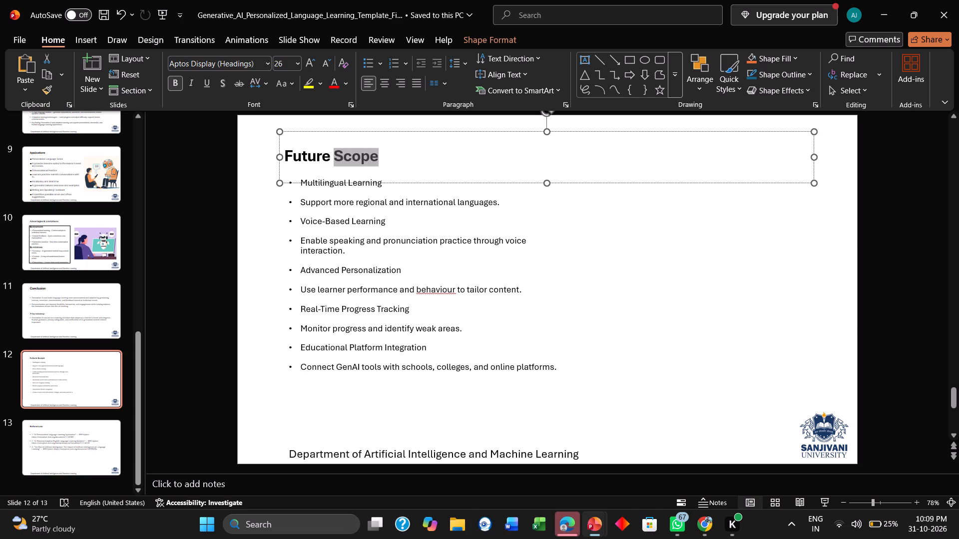
{"action": "left_click", "coordinate": [406, 132]}
{"action": "left_click_drag", "start_coordinate": [406, 132], "coordinate": [400, 119]}
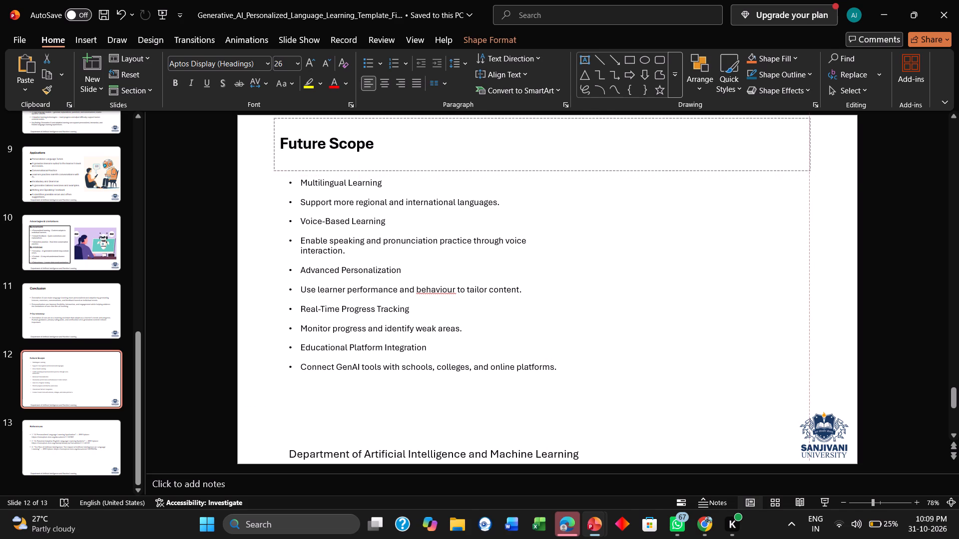
{"action": "left_click_drag", "start_coordinate": [400, 119], "coordinate": [401, 119]}
{"action": "left_click_drag", "start_coordinate": [543, 168], "coordinate": [543, 158]}
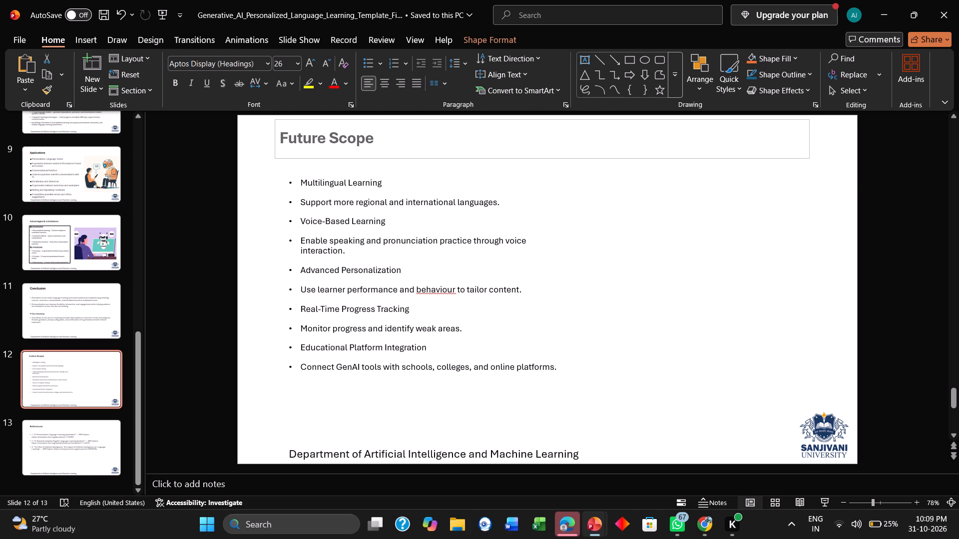
{"action": "left_click_drag", "start_coordinate": [543, 158], "coordinate": [542, 158]}
Move the Future Scope body text box up beneath the title, aligning its left edge with the title box.
{"action": "left_click", "coordinate": [475, 237]}
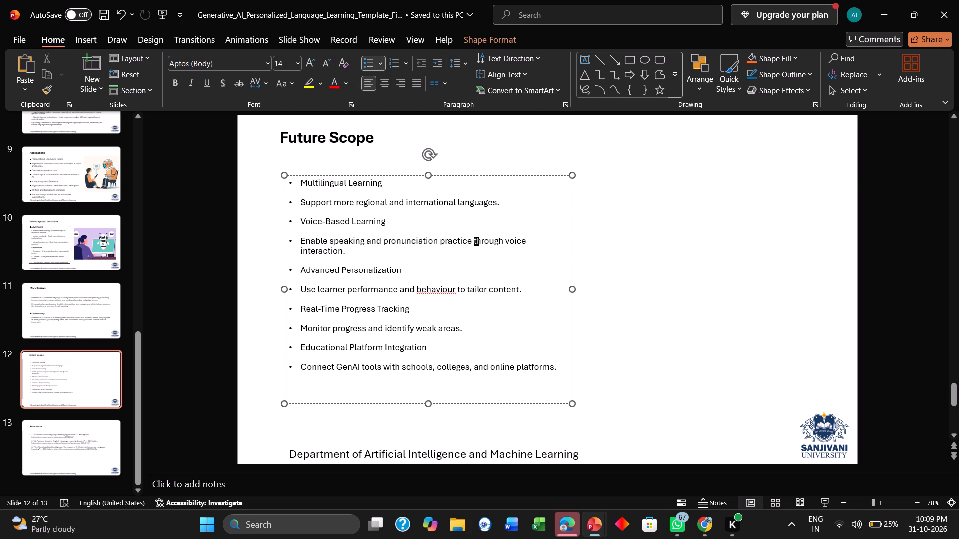
{"action": "left_click_drag", "start_coordinate": [443, 174], "coordinate": [435, 154]}
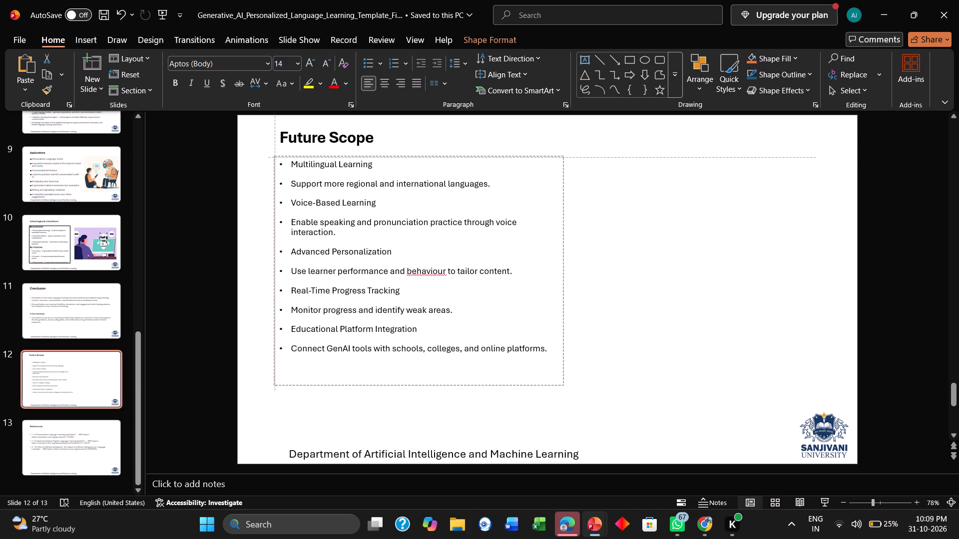
{"action": "left_click_drag", "start_coordinate": [435, 154], "coordinate": [436, 155]}
Set the font size of the Future Scope bullet text to 18.
{"action": "left_click", "coordinate": [549, 345]}
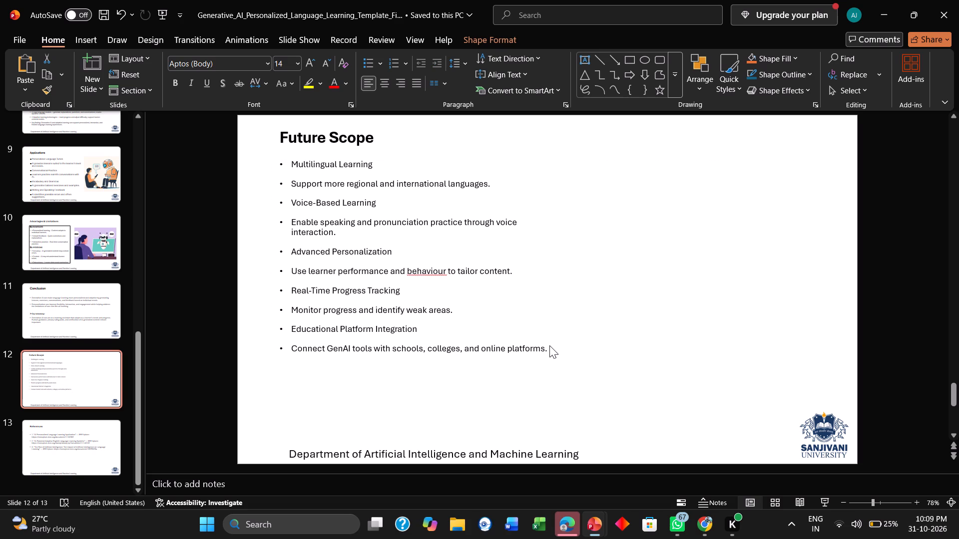
{"action": "left_click", "coordinate": [542, 348]}
{"action": "left_click_drag", "start_coordinate": [546, 348], "coordinate": [437, 342]}
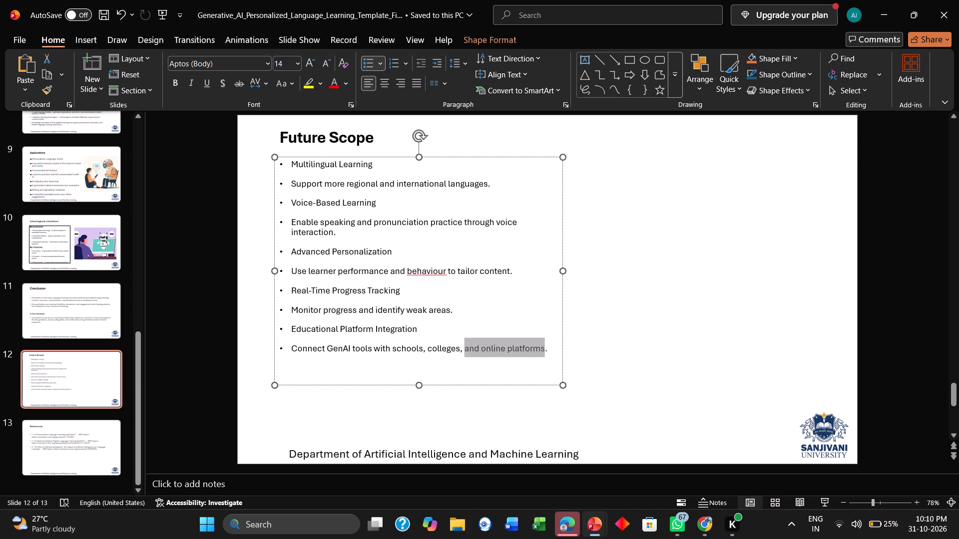
{"action": "left_click_drag", "start_coordinate": [437, 342], "coordinate": [273, 166]}
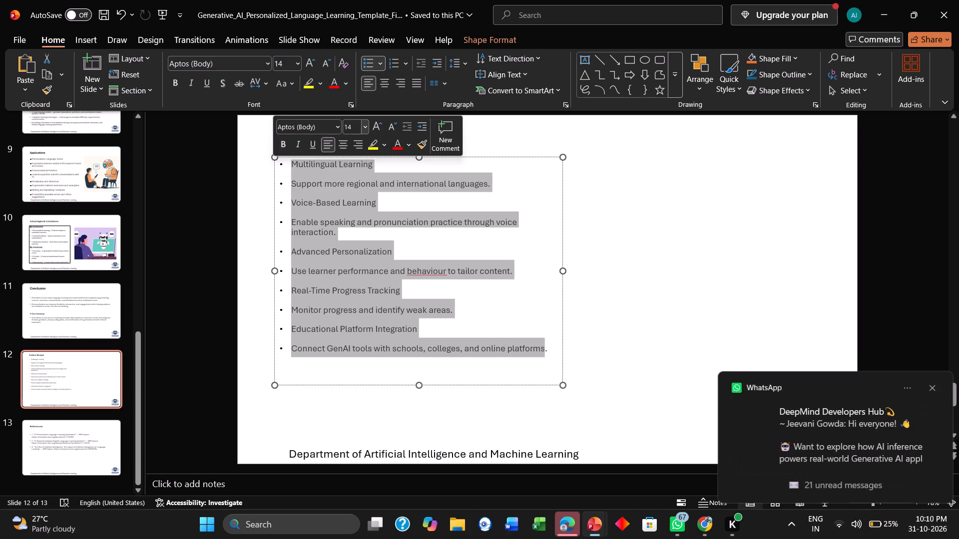
{"action": "left_click", "coordinate": [362, 126]}
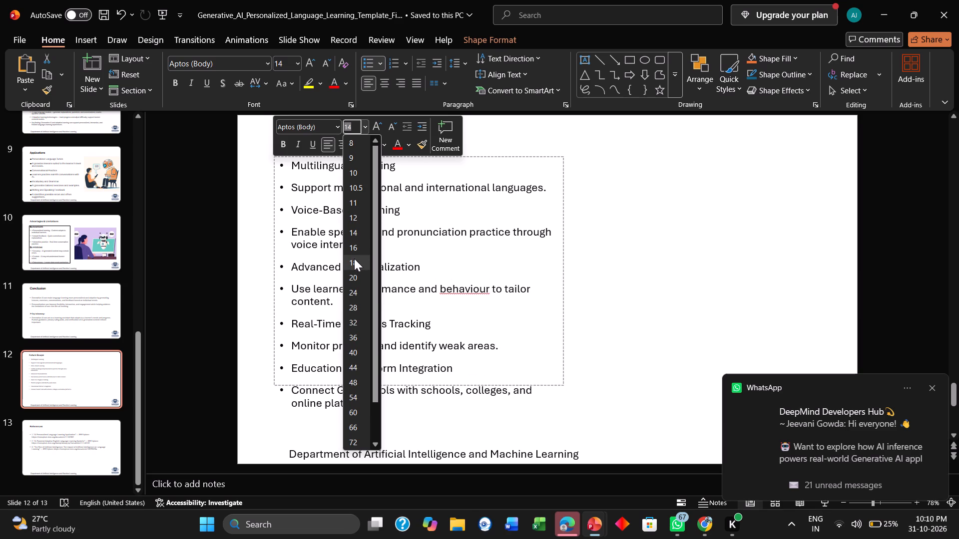
{"action": "left_click", "coordinate": [354, 259]}
Extend the Future Scope body text box downward to enclose the last bullet, ending above the department footer.
{"action": "left_click_drag", "start_coordinate": [415, 384], "coordinate": [415, 402]}
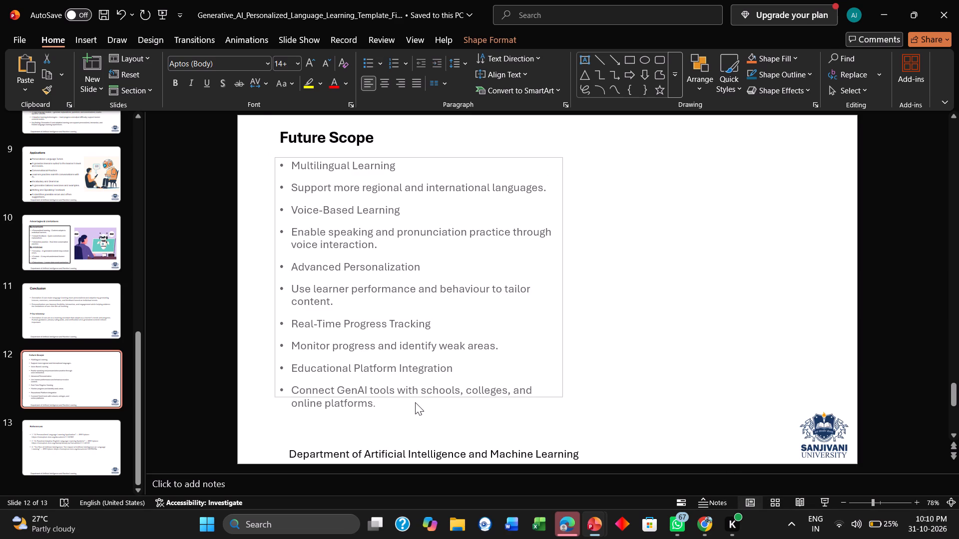
{"action": "left_click_drag", "start_coordinate": [415, 402], "coordinate": [416, 422]}
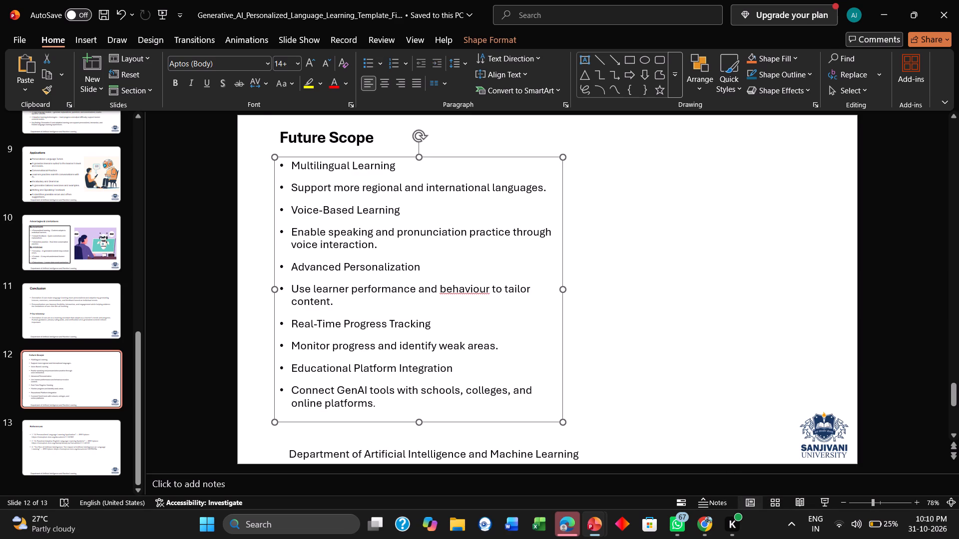
Insert the picture "images (6)" from the Downloads folder on the Future Scope slide.
{"action": "left_click", "coordinate": [90, 35]}
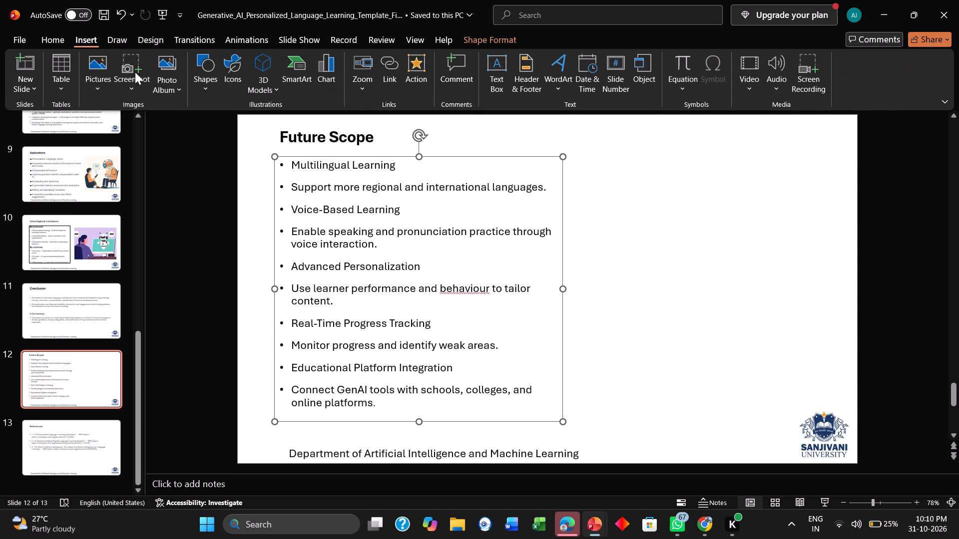
{"action": "left_click", "coordinate": [106, 91]}
{"action": "left_click", "coordinate": [129, 127]}
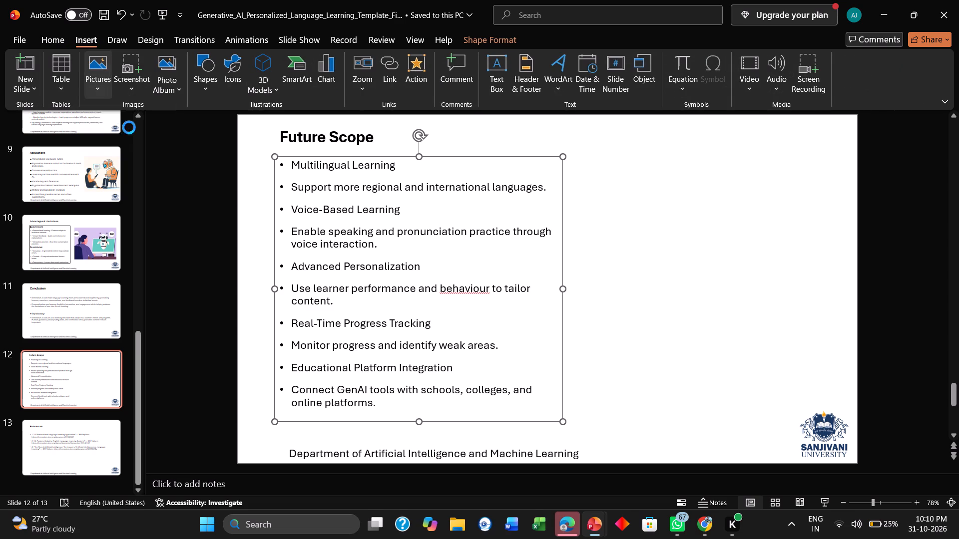
{"action": "left_click", "coordinate": [140, 126]}
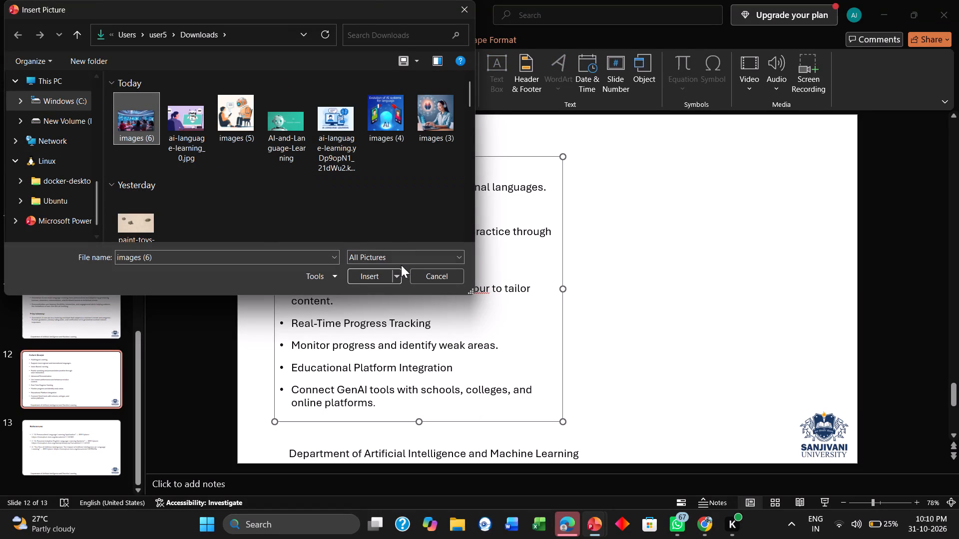
{"action": "left_click", "coordinate": [366, 271]}
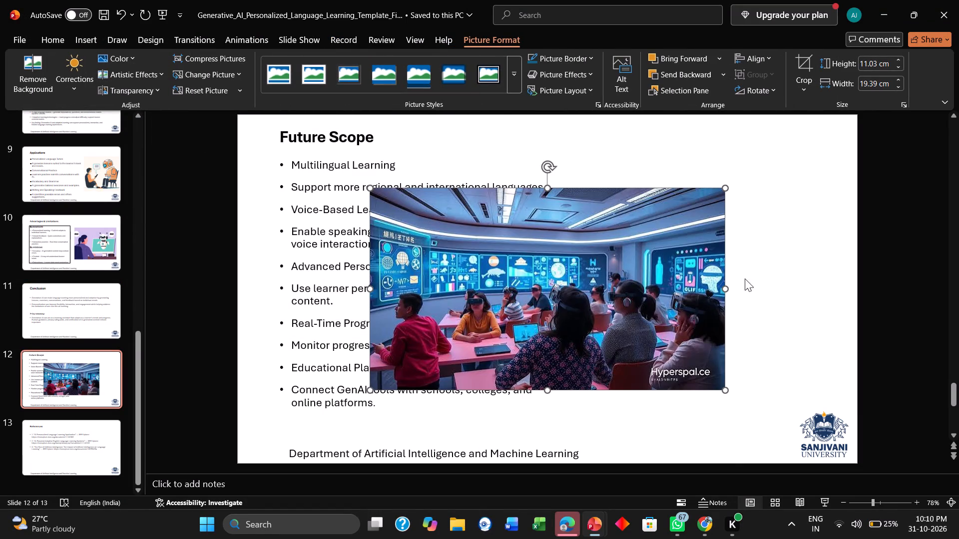
Scale down the classroom picture and place it in the empty space beside the Future Scope bullets.
{"action": "left_click", "coordinate": [724, 390]}
{"action": "left_click_drag", "start_coordinate": [724, 390], "coordinate": [534, 340]}
{"action": "left_click_drag", "start_coordinate": [516, 291], "coordinate": [720, 301]}
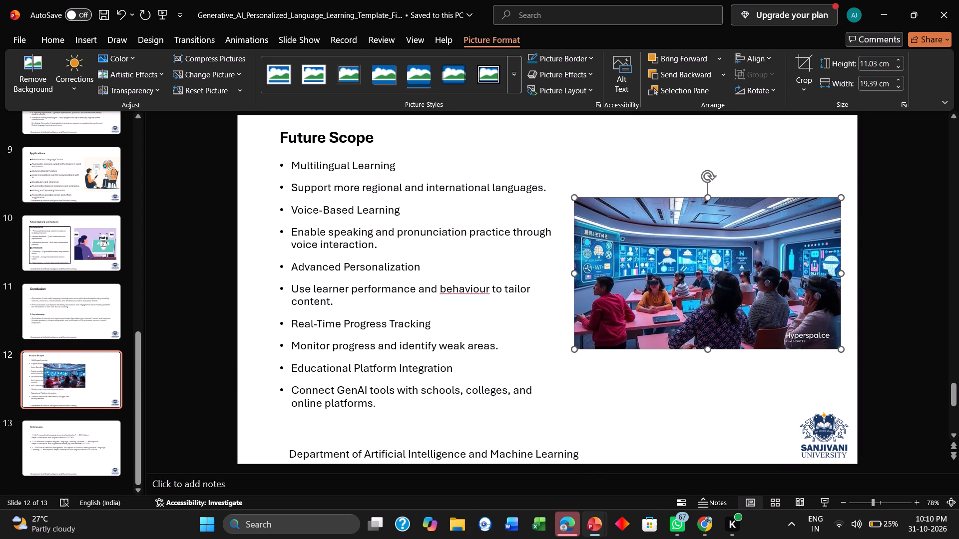
Stretch the Future Scope classroom picture to about 10.13 cm high and centre it vertically beside the bullets.
{"action": "left_click", "coordinate": [712, 200]}
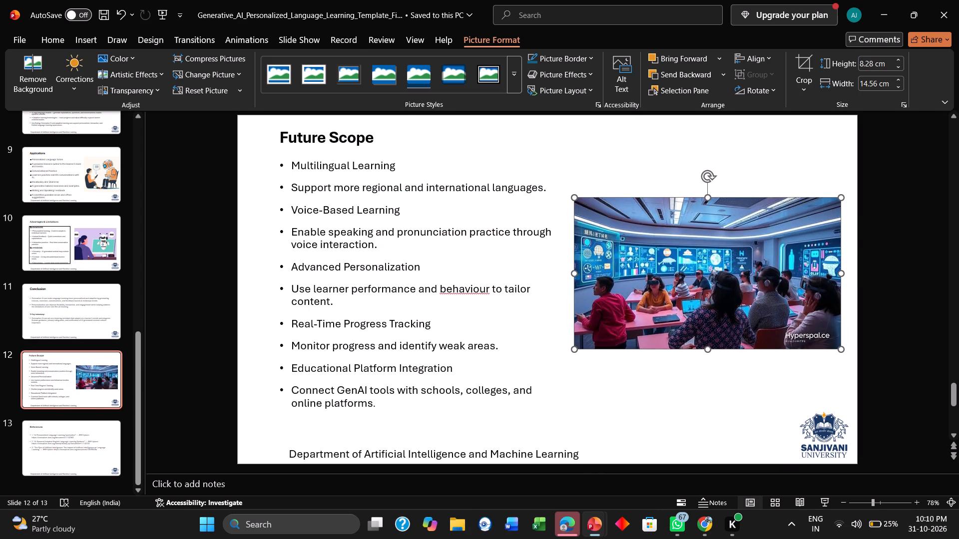
{"action": "left_click_drag", "start_coordinate": [707, 199], "coordinate": [702, 164]}
{"action": "left_click_drag", "start_coordinate": [720, 266], "coordinate": [719, 291]}
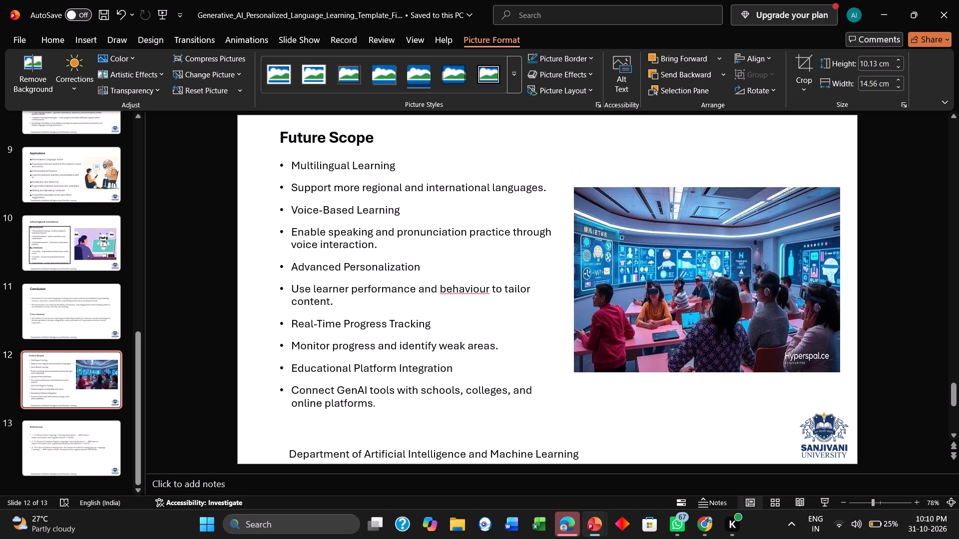
{"action": "left_click_drag", "start_coordinate": [719, 291], "coordinate": [718, 287]}
Lower the top edge of the Future Scope body text box and extend its bottom edge to enclose every bullet.
{"action": "left_click", "coordinate": [414, 193]}
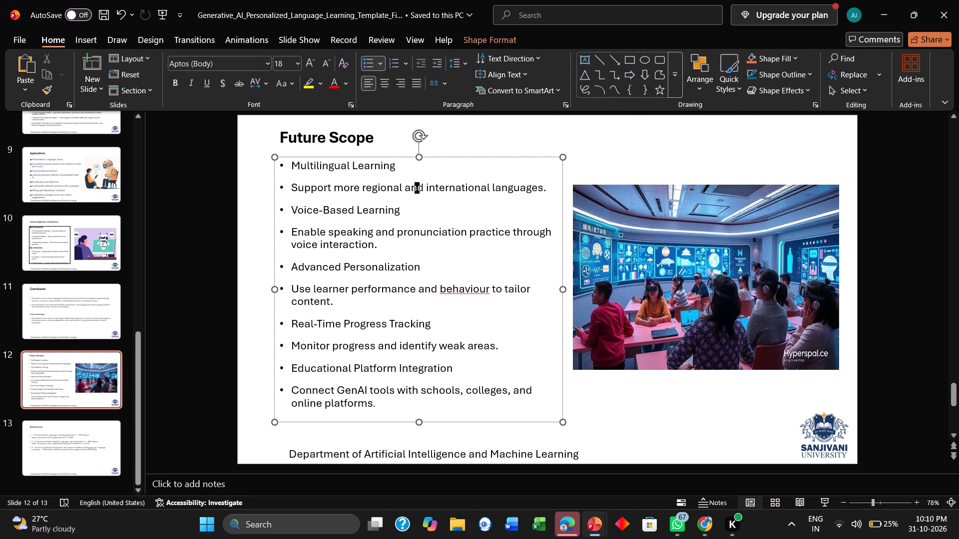
{"action": "left_click_drag", "start_coordinate": [418, 157], "coordinate": [418, 174]}
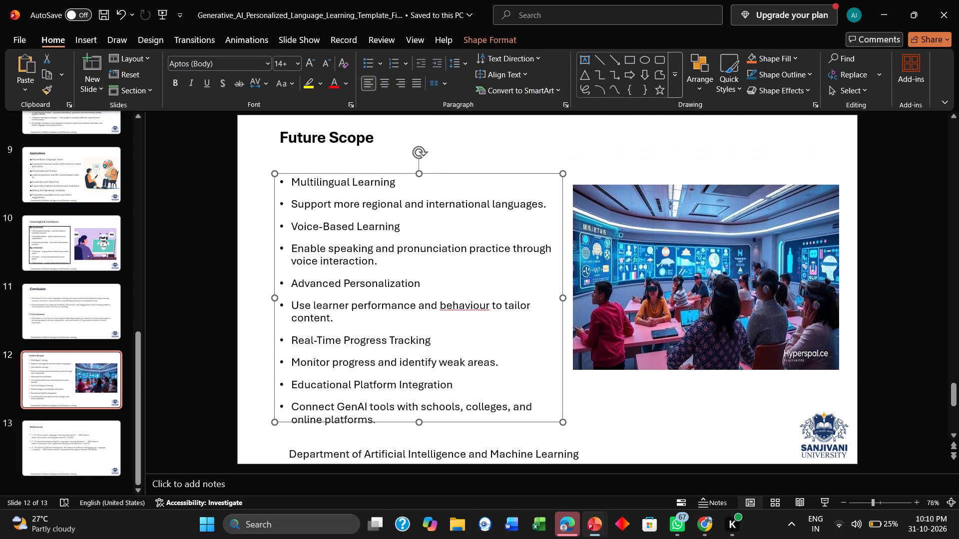
{"action": "left_click", "coordinate": [417, 426]}
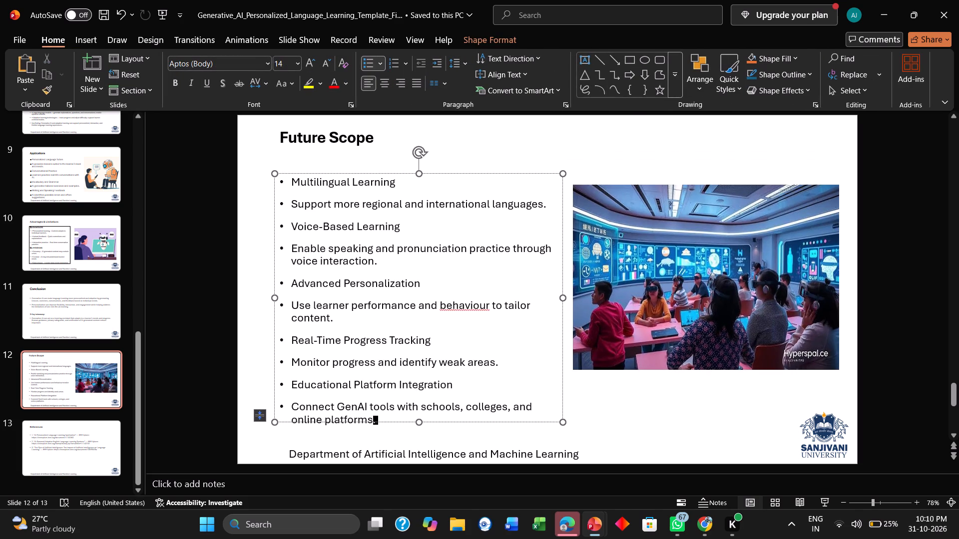
{"action": "left_click", "coordinate": [416, 423]}
{"action": "left_click_drag", "start_coordinate": [416, 423], "coordinate": [421, 405]}
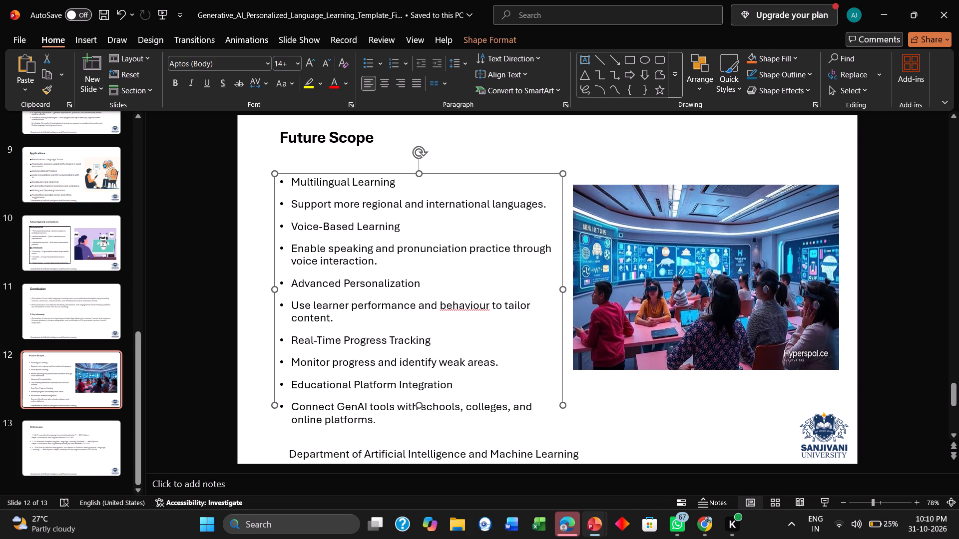
{"action": "left_click", "coordinate": [415, 407]}
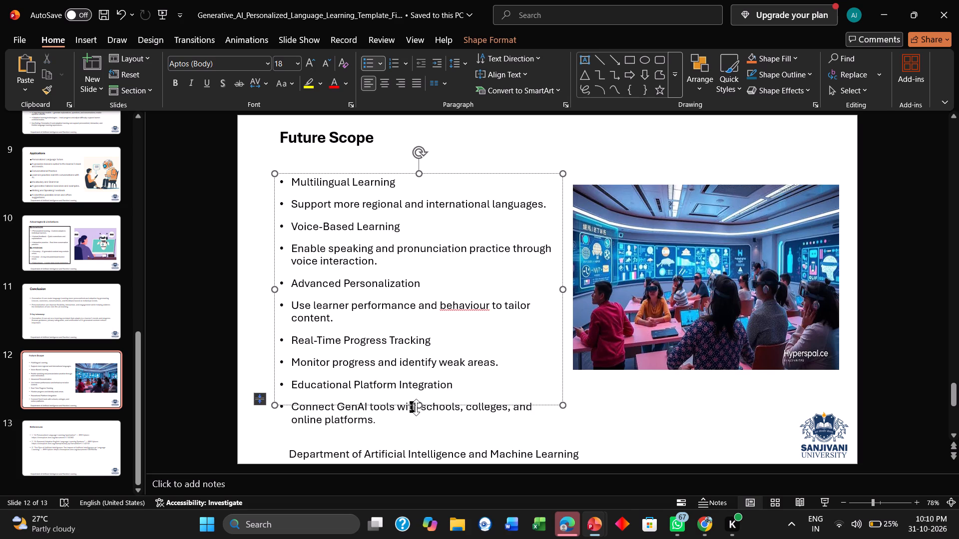
{"action": "left_click_drag", "start_coordinate": [416, 407], "coordinate": [411, 430]}
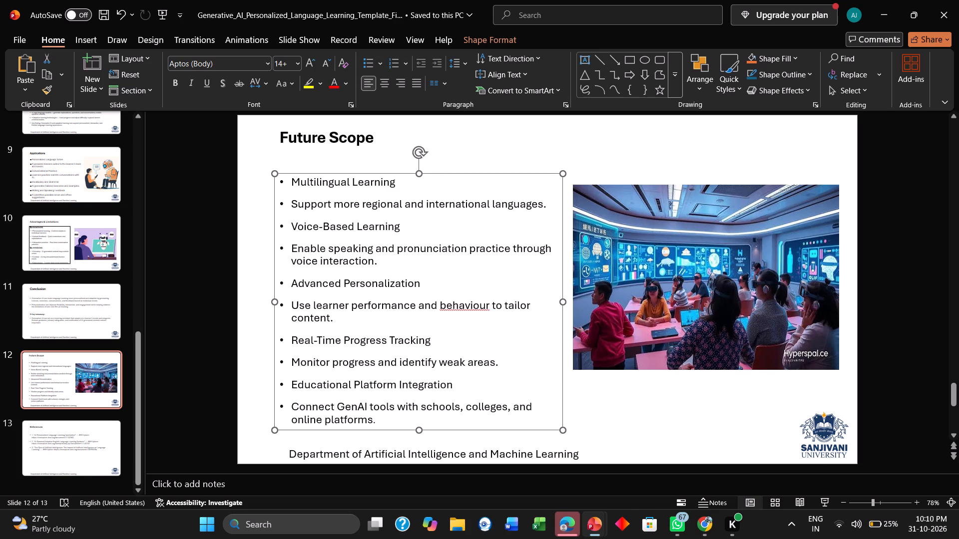
Format all the Future Scope bullets in bold Aparajita at size 20.
{"action": "left_click_drag", "start_coordinate": [375, 422], "coordinate": [265, 179]}
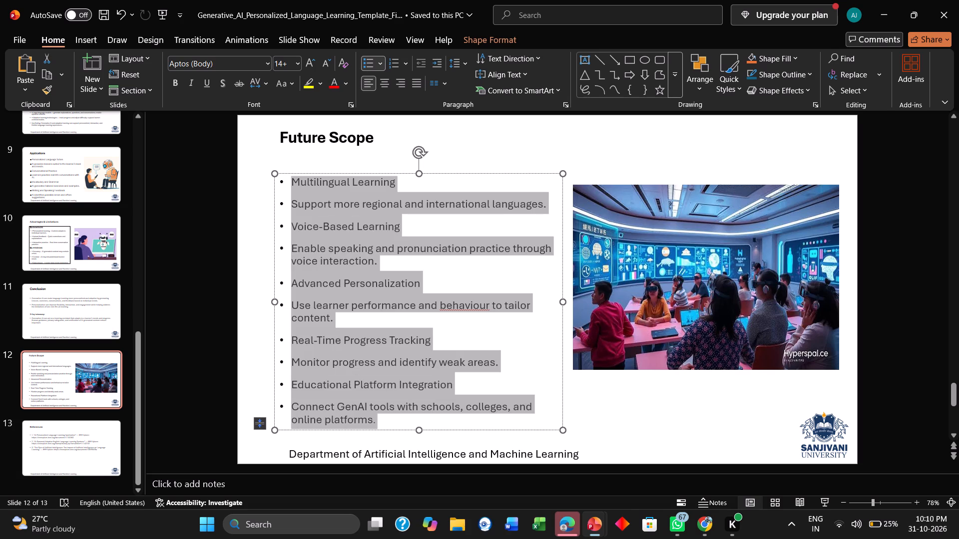
{"action": "left_click_drag", "start_coordinate": [265, 179], "coordinate": [267, 180]}
{"action": "left_click", "coordinate": [268, 61]}
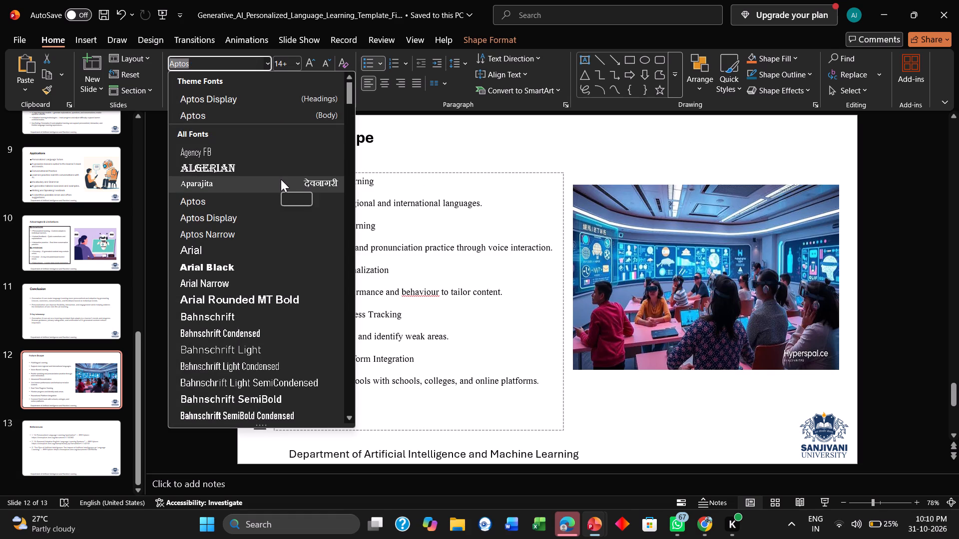
{"action": "left_click", "coordinate": [281, 179]}
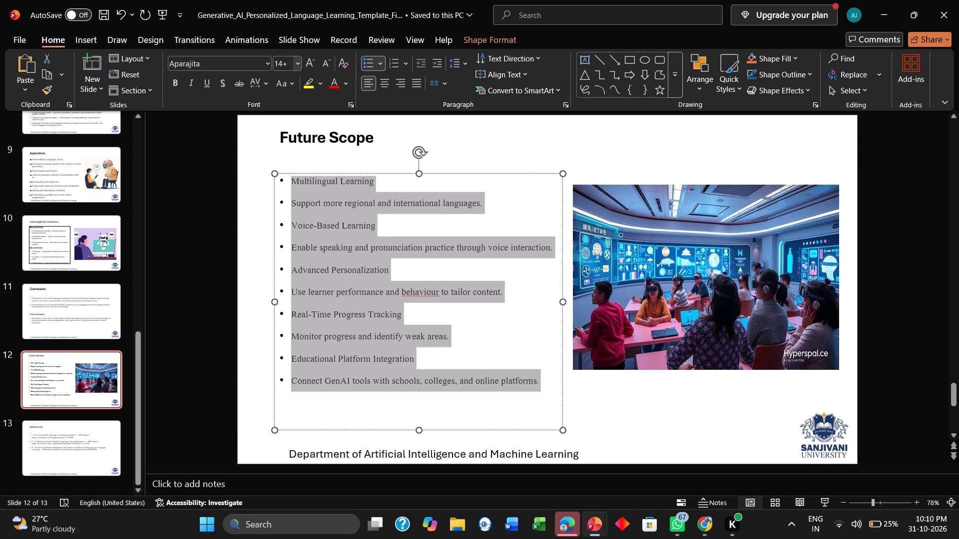
{"action": "left_click", "coordinate": [292, 61]}
{"action": "left_click", "coordinate": [292, 61]}
{"action": "left_click", "coordinate": [292, 62]}
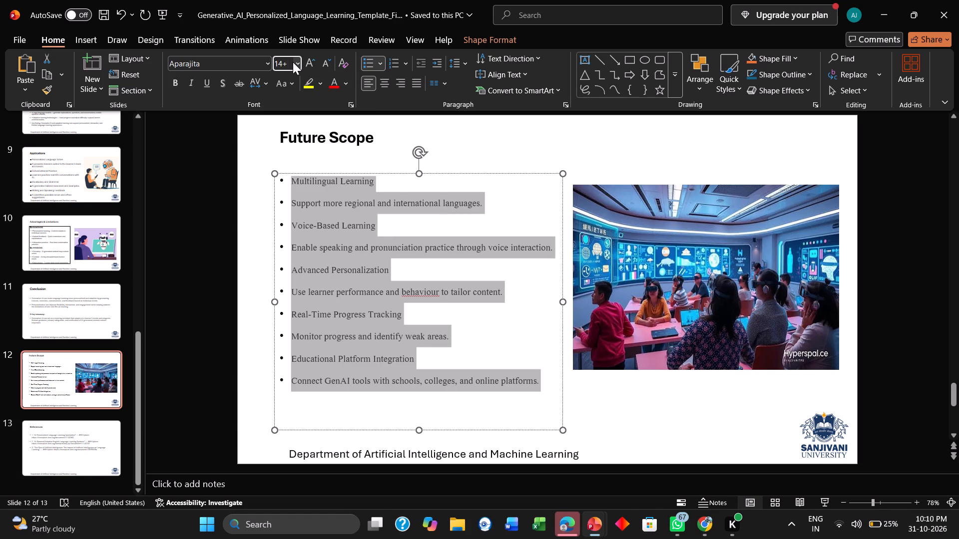
{"action": "left_click", "coordinate": [293, 62]}
{"action": "left_click", "coordinate": [295, 62]}
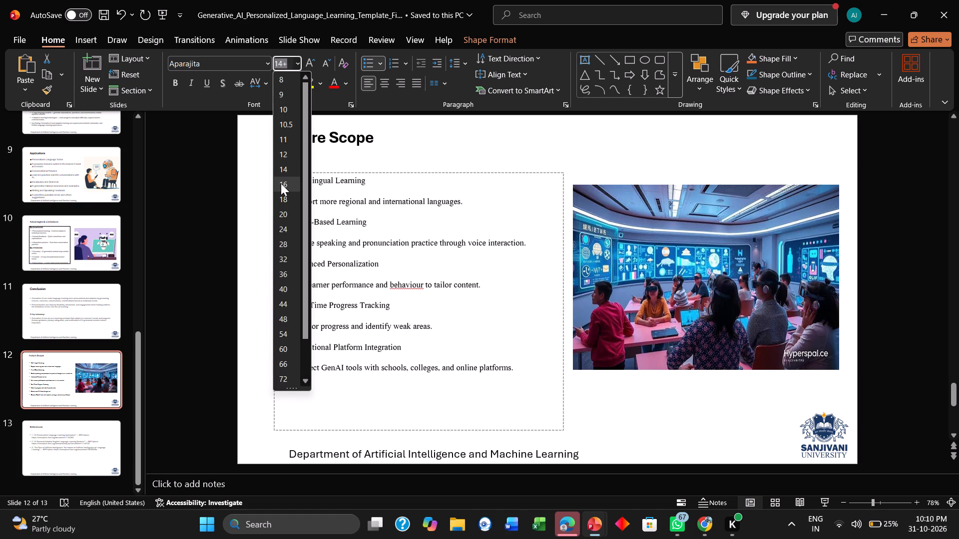
{"action": "left_click", "coordinate": [281, 213]}
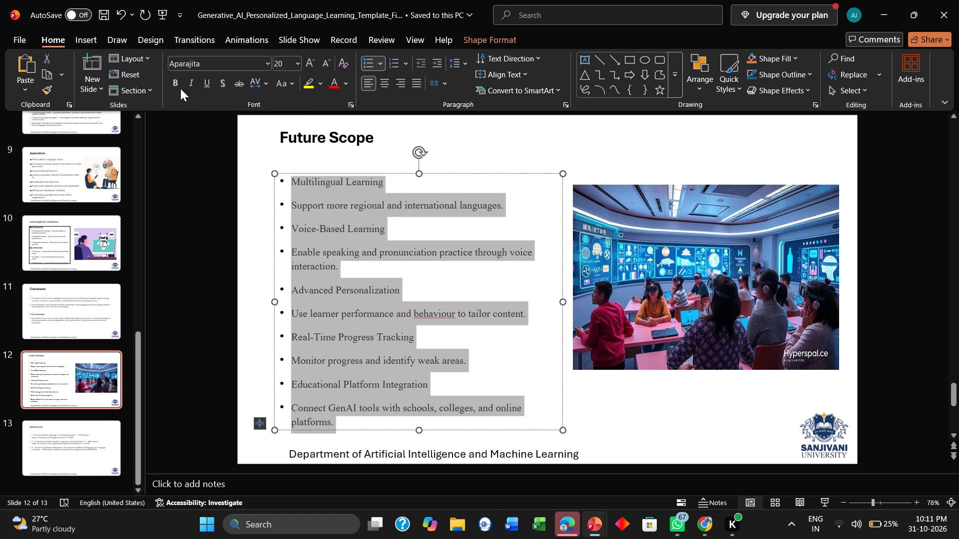
{"action": "left_click", "coordinate": [177, 82]}
{"action": "left_click", "coordinate": [482, 279]}
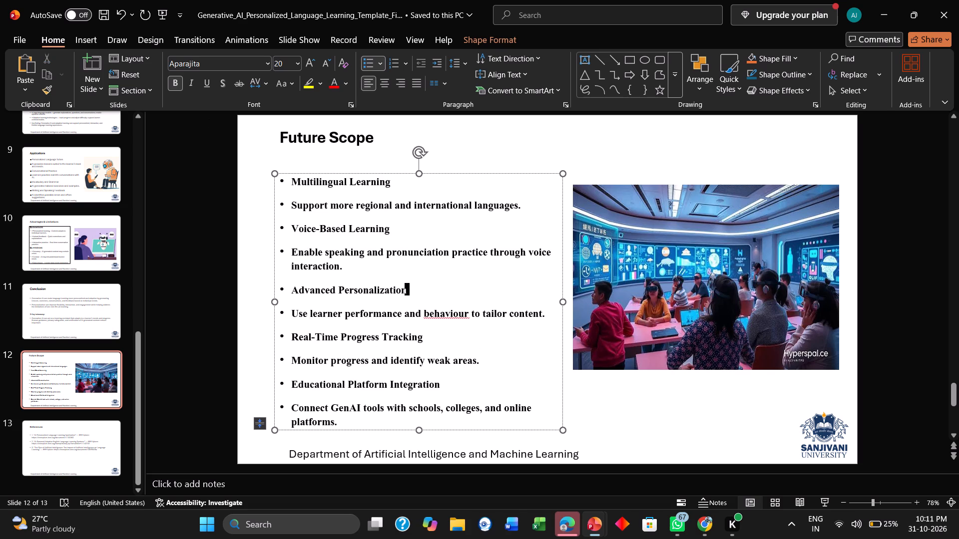
{"action": "left_click_drag", "start_coordinate": [418, 428], "coordinate": [419, 418]}
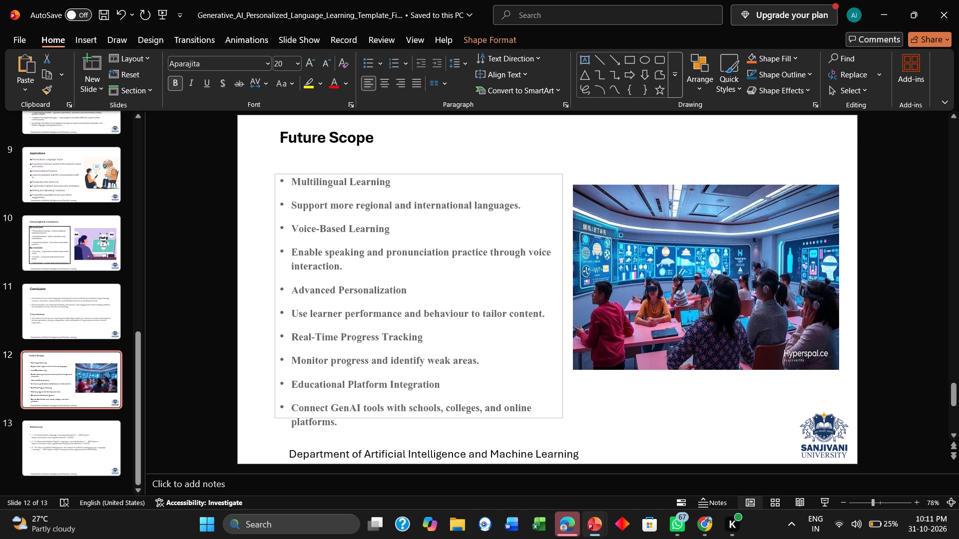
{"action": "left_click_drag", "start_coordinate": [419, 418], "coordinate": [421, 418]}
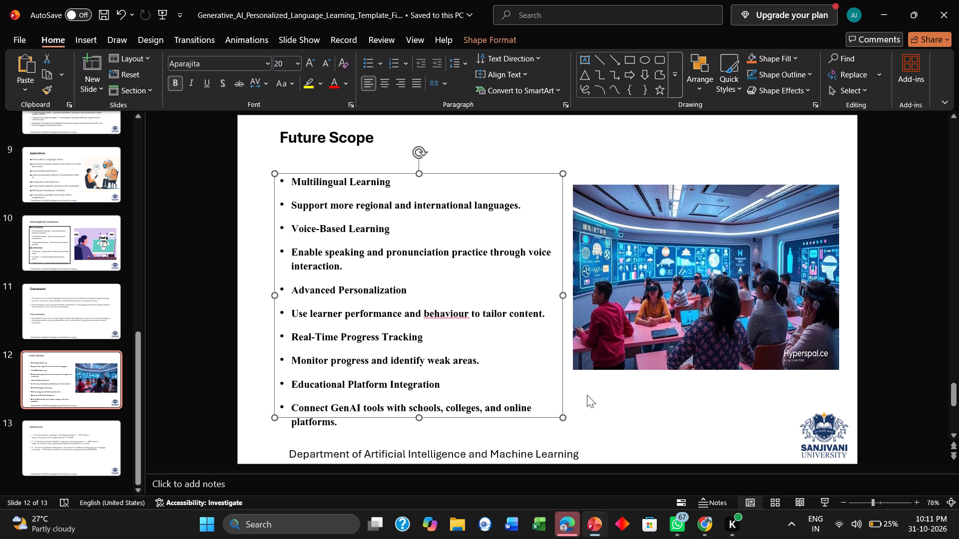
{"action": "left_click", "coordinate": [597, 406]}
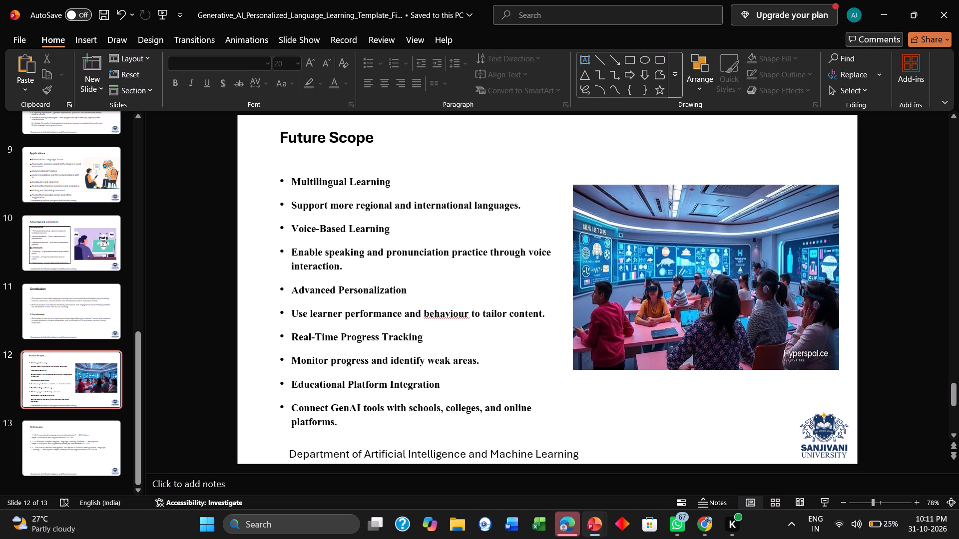
Compare the References slide with the Future Scope and References slides in the AR-VR Smart Healthcare System presentation.
{"action": "scroll", "coordinate": [78, 313], "scroll_direction": "down", "scroll_amount": 1}
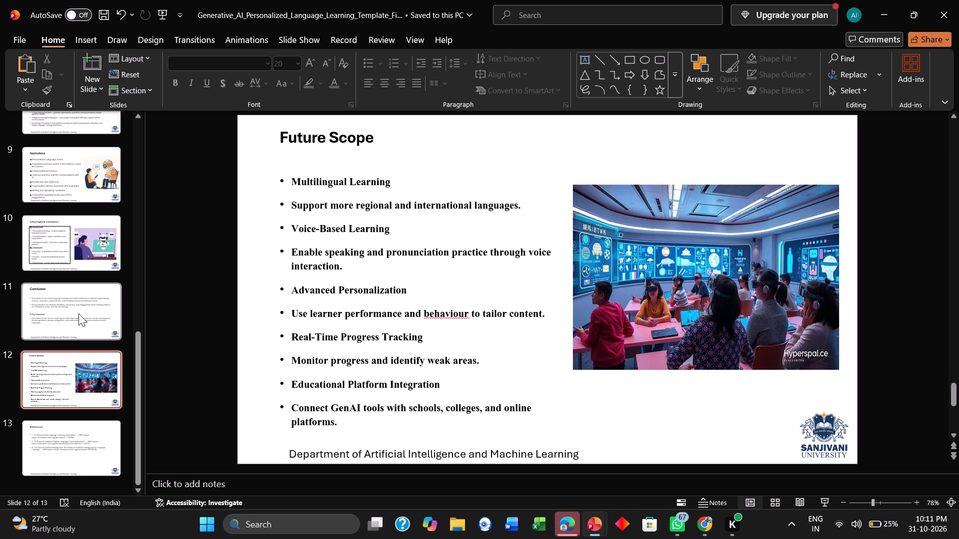
{"action": "scroll", "coordinate": [78, 313], "scroll_direction": "down", "scroll_amount": 2}
{"action": "left_click", "coordinate": [63, 424]}
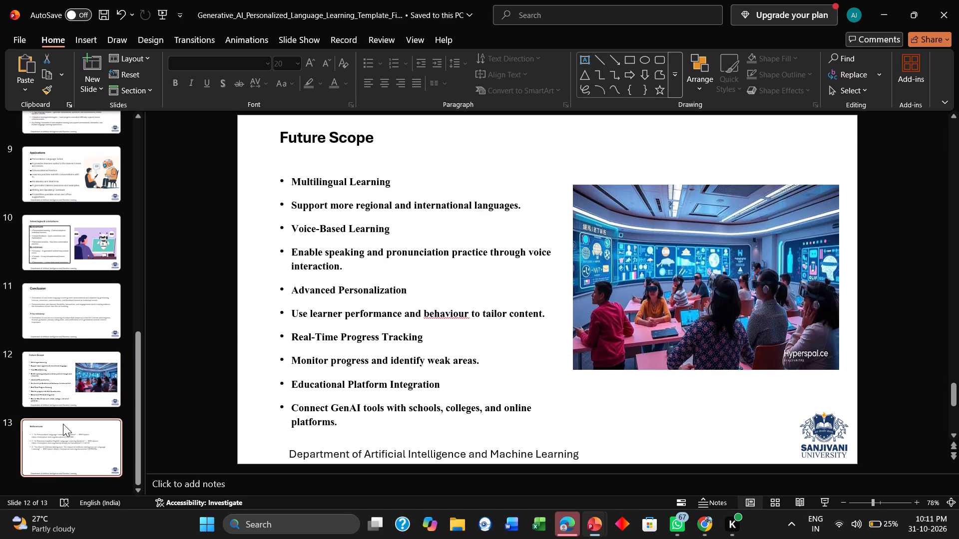
{"action": "left_click", "coordinate": [599, 525]}
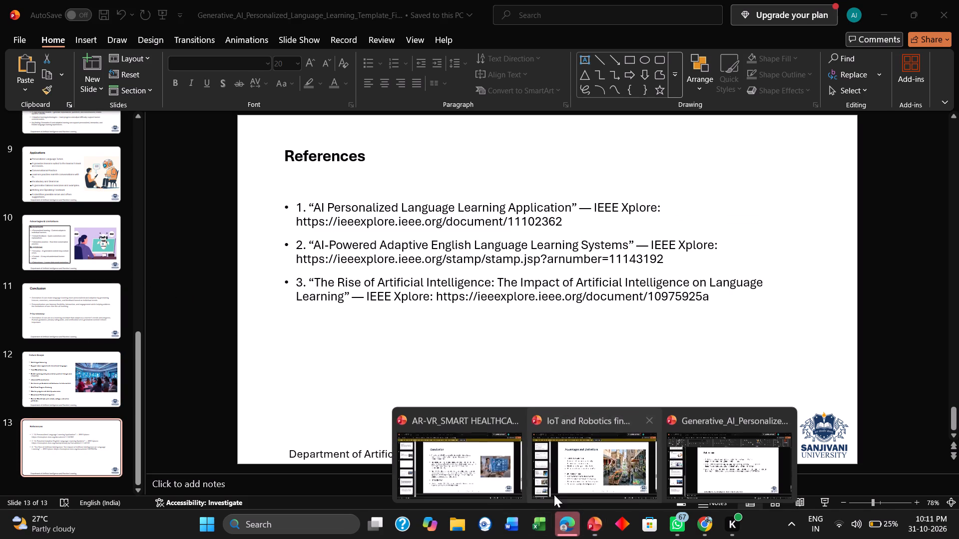
{"action": "left_click", "coordinate": [473, 445]}
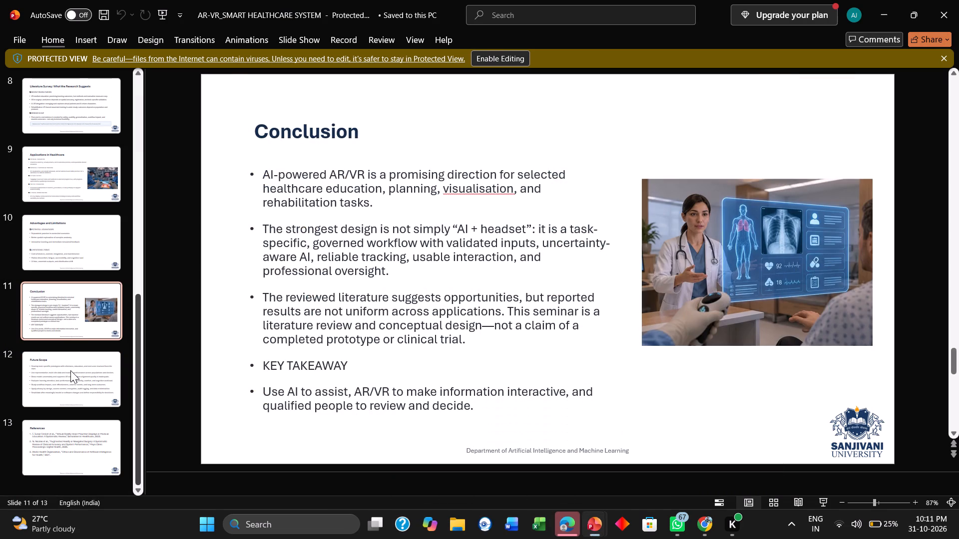
{"action": "double_click", "coordinate": [70, 370]}
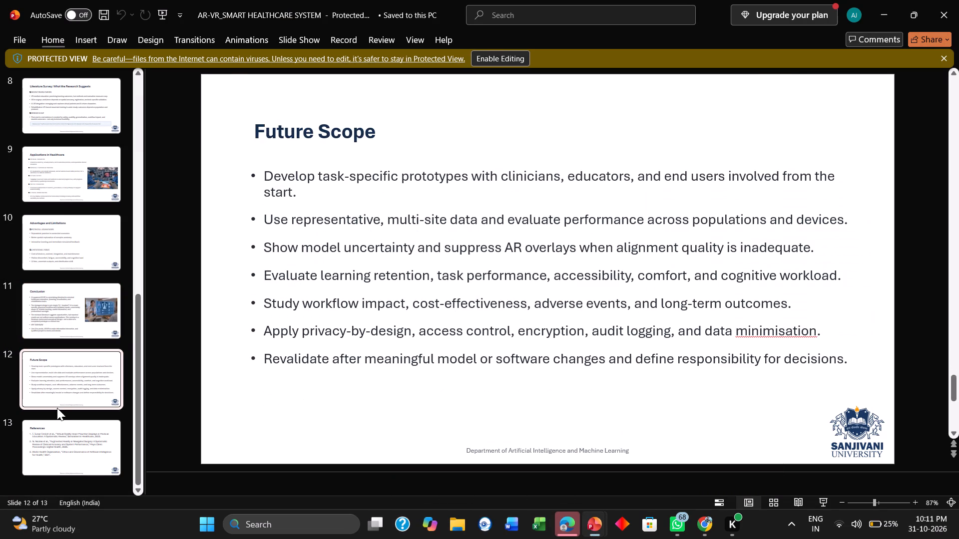
{"action": "left_click", "coordinate": [50, 432]}
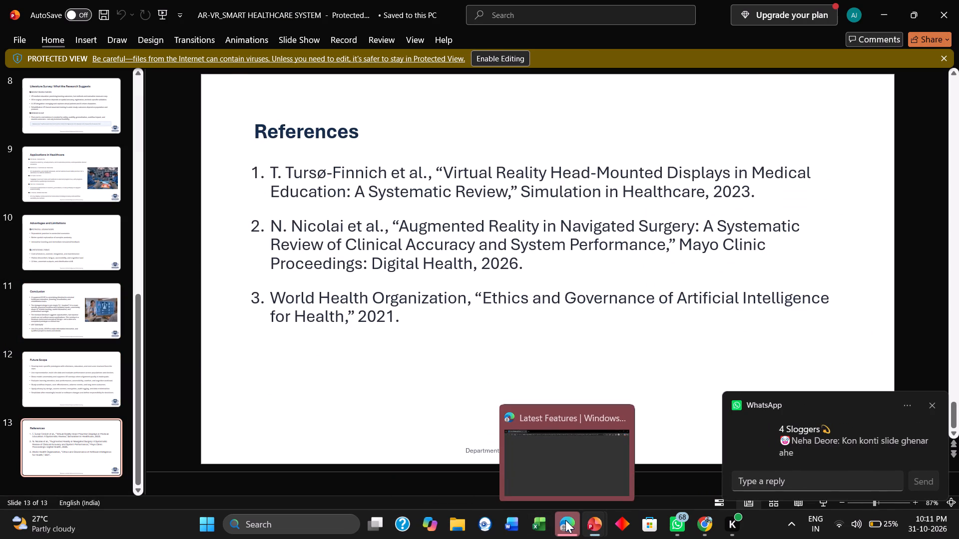
{"action": "left_click", "coordinate": [935, 402]}
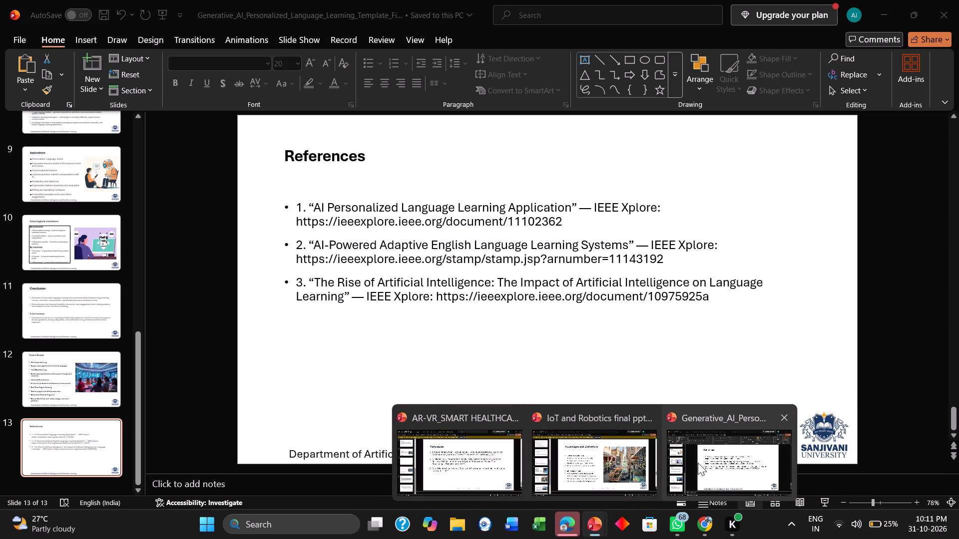
Return to the Generative AI presentation and shorten the References slide's title box by raising its bottom edge.
{"action": "left_click", "coordinate": [698, 463]}
{"action": "left_click", "coordinate": [718, 336]}
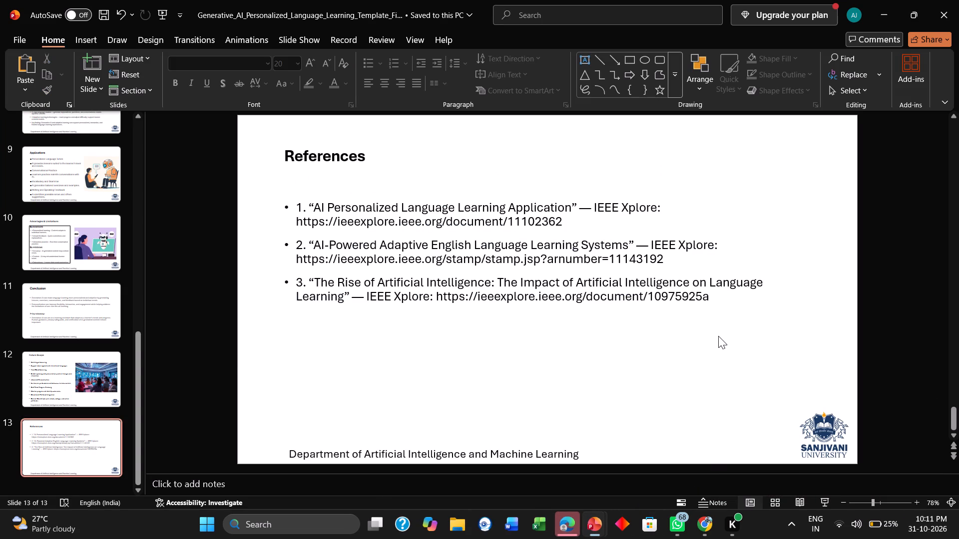
{"action": "left_click", "coordinate": [660, 306]}
{"action": "left_click", "coordinate": [649, 291]}
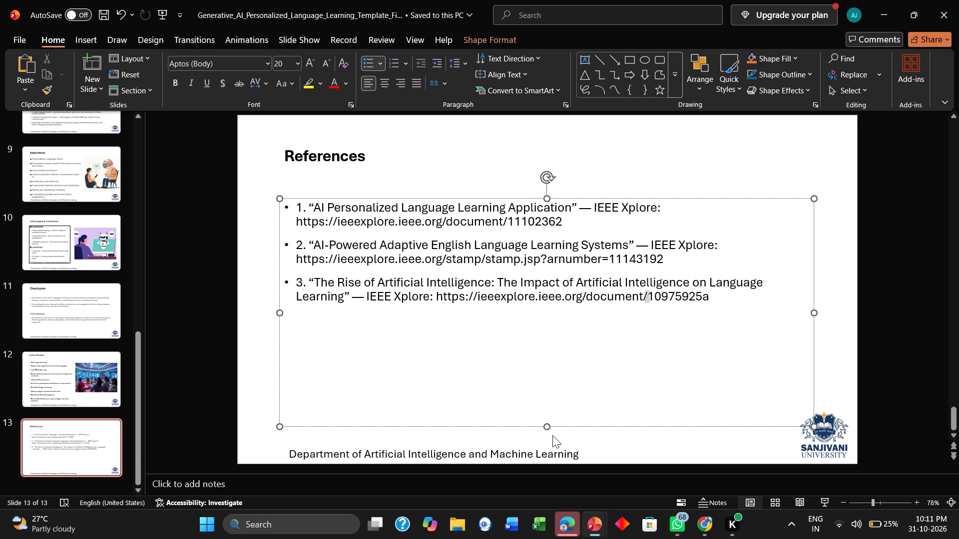
{"action": "left_click", "coordinate": [460, 158]}
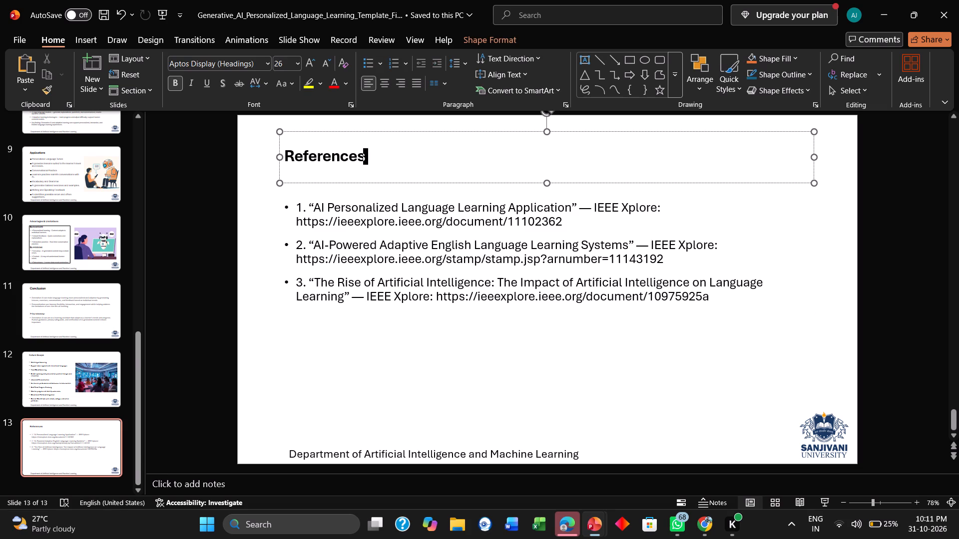
{"action": "left_click_drag", "start_coordinate": [547, 180], "coordinate": [545, 166]}
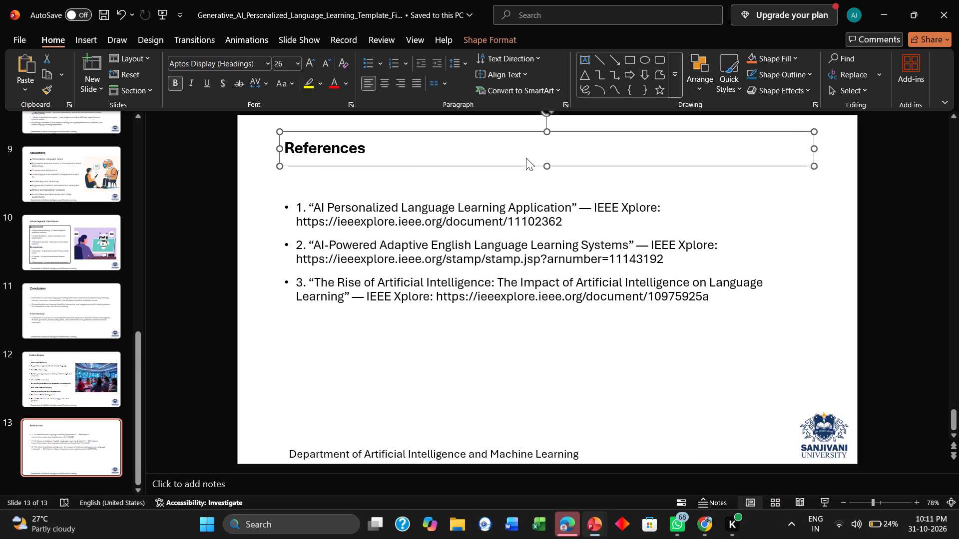
{"action": "left_click", "coordinate": [713, 187]}
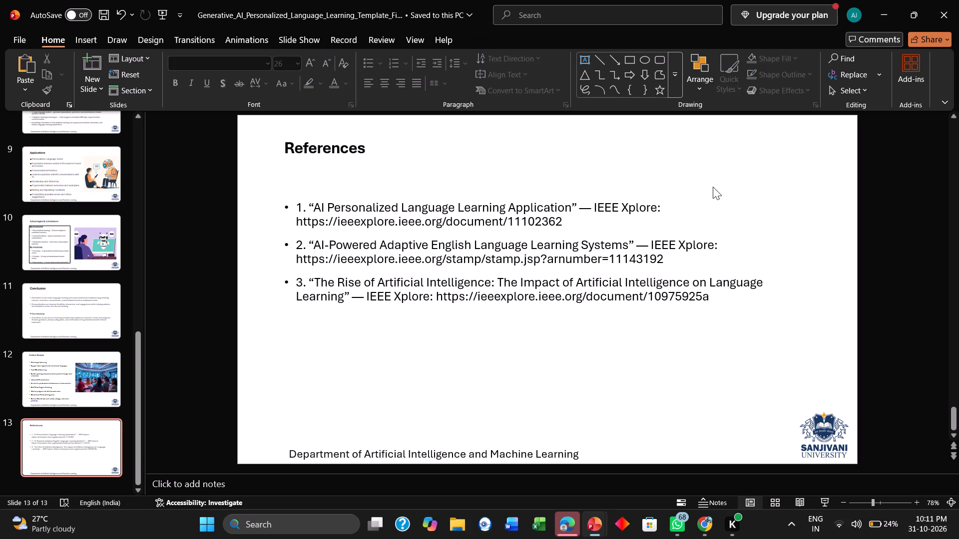
Open the References slide's body text box for editing at the end of the first reference.
{"action": "left_click", "coordinate": [698, 232]}
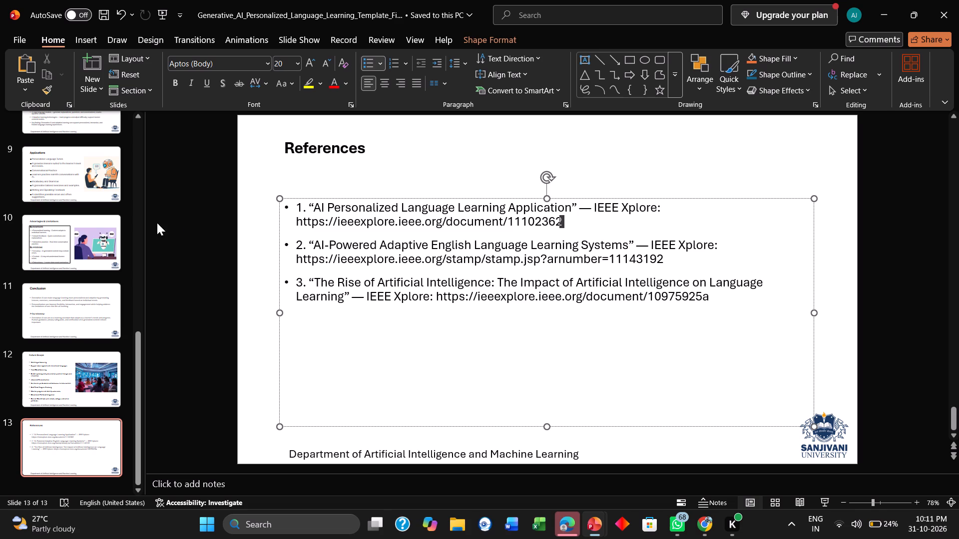
Review the Generative AI presentation's slides from the title slide through References.
{"action": "scroll", "coordinate": [88, 223], "scroll_direction": "up", "scroll_amount": 13}
{"action": "scroll", "coordinate": [102, 152], "scroll_direction": "up", "scroll_amount": 10}
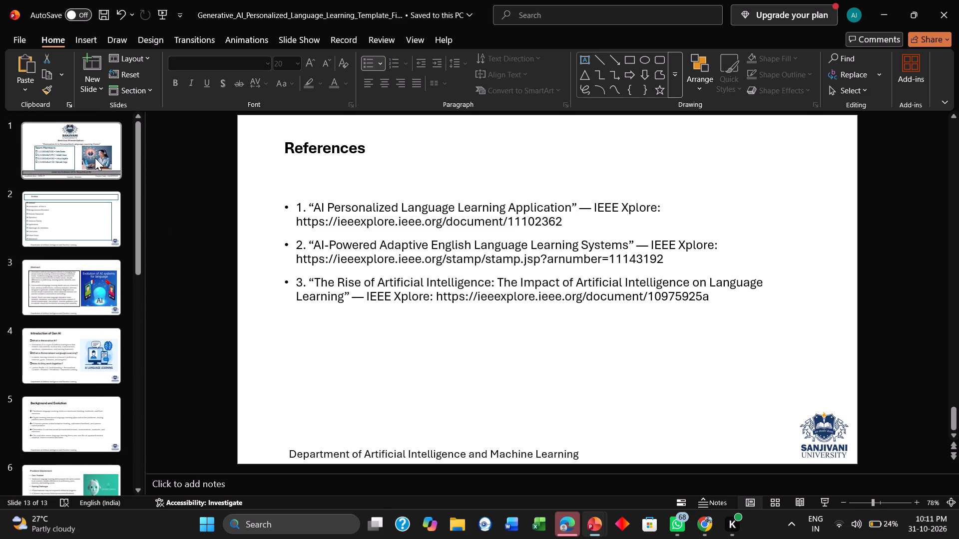
{"action": "left_click", "coordinate": [95, 158]}
{"action": "left_click", "coordinate": [77, 215]}
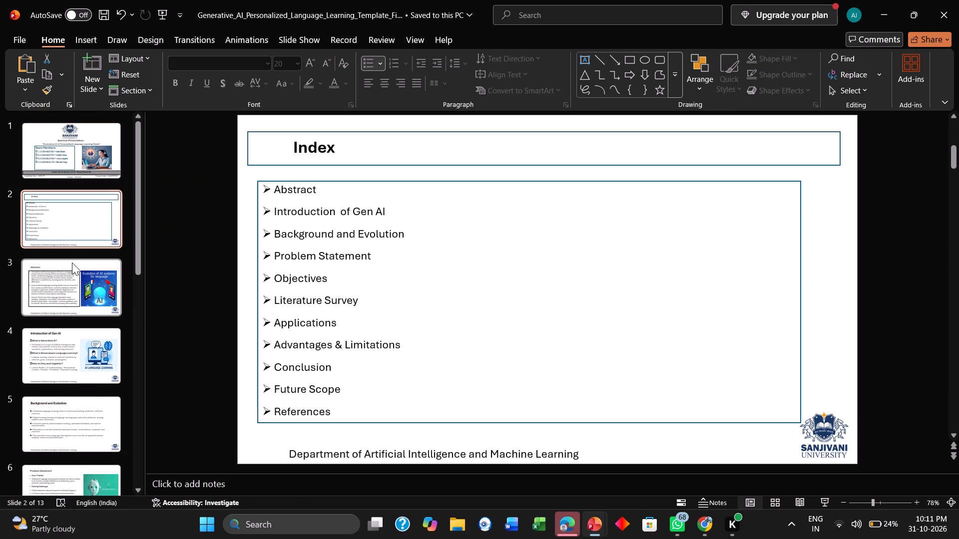
{"action": "key", "text": "Down"}
{"action": "key", "text": "Down"}
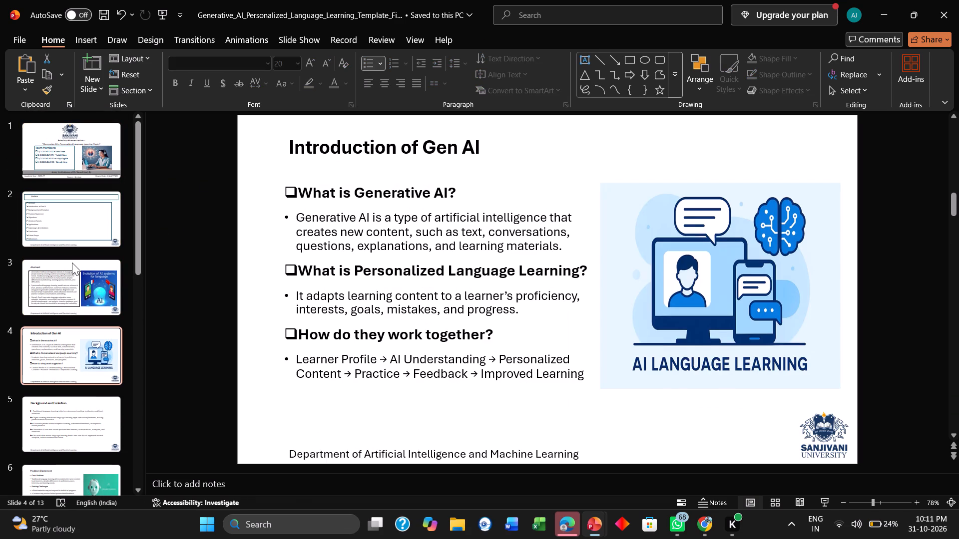
{"action": "key", "text": "Down"}
{"action": "key", "text": "Down"}
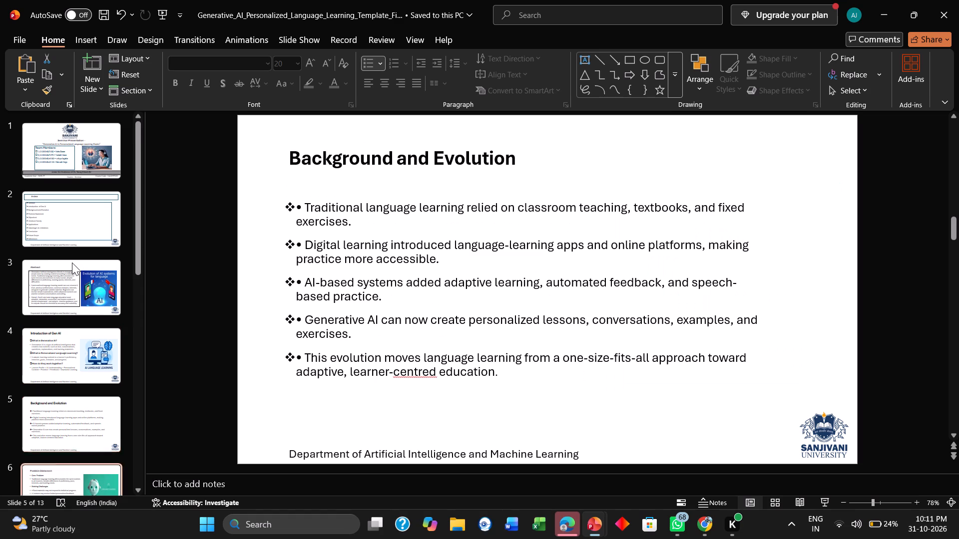
{"action": "key", "text": "Down"}
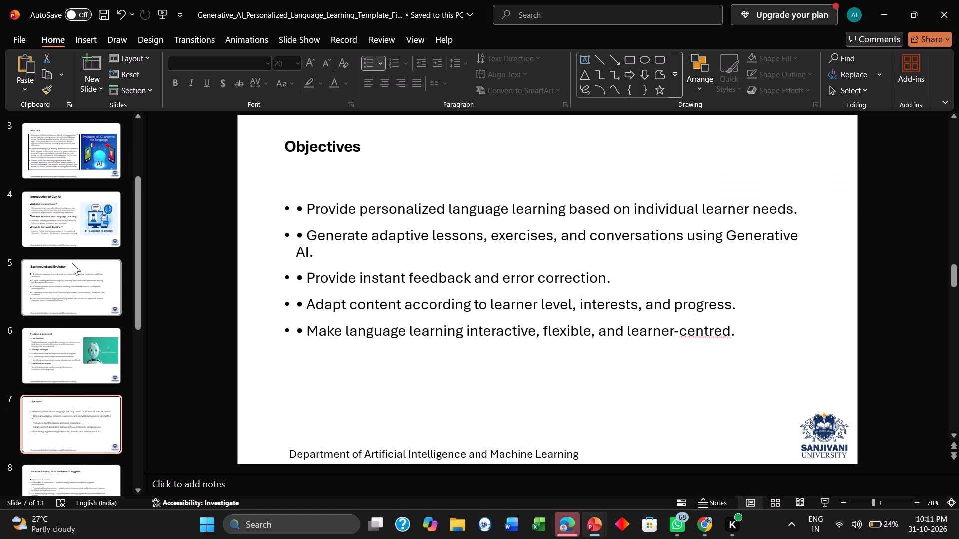
{"action": "key", "text": "Up"}
{"action": "key", "text": "Down"}
{"action": "key", "text": "Down"}
{"action": "key", "text": "Down"}
{"action": "key", "text": "Down"}
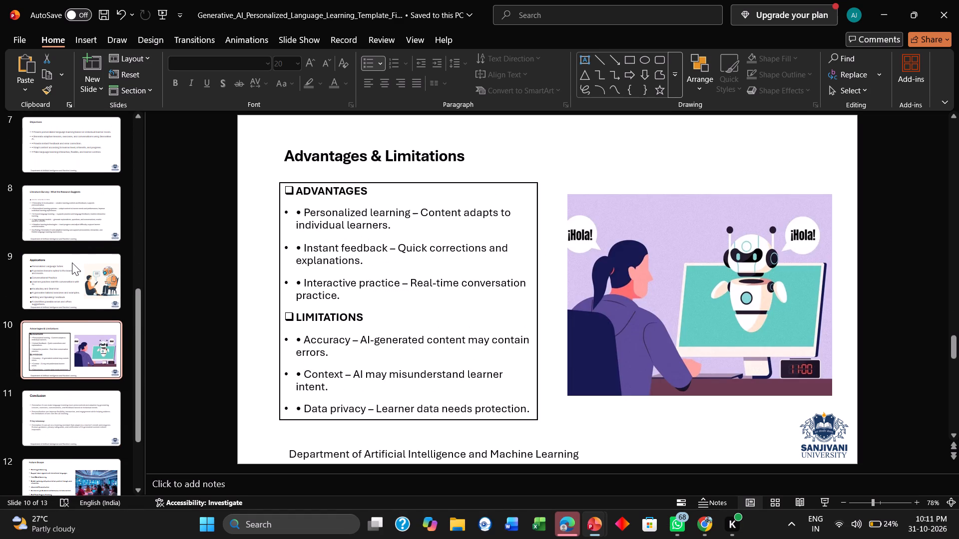
{"action": "key", "text": "Down"}
{"action": "key", "text": "Down"}
{"action": "key", "text": "Down"}
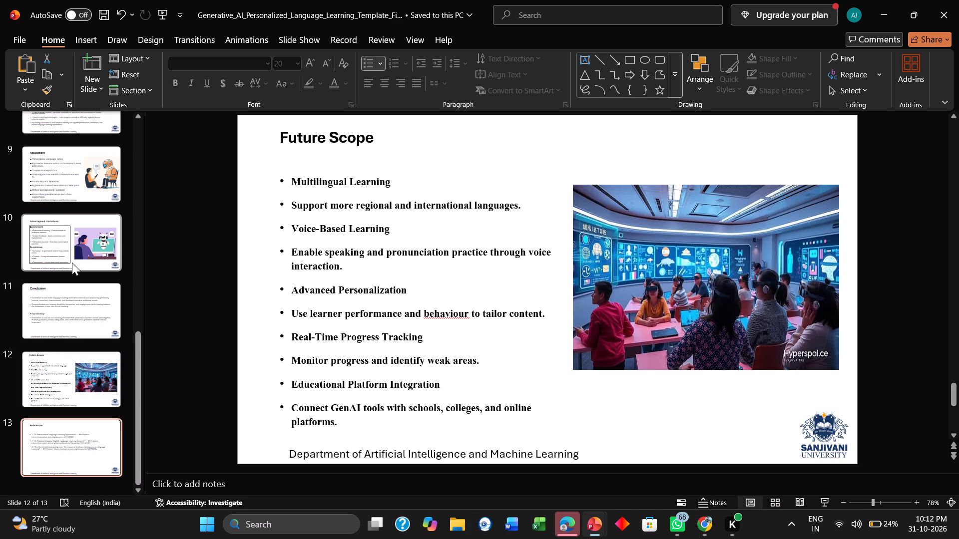
{"action": "key", "text": "Down"}
{"action": "scroll", "coordinate": [72, 263], "scroll_direction": "up", "scroll_amount": 13}
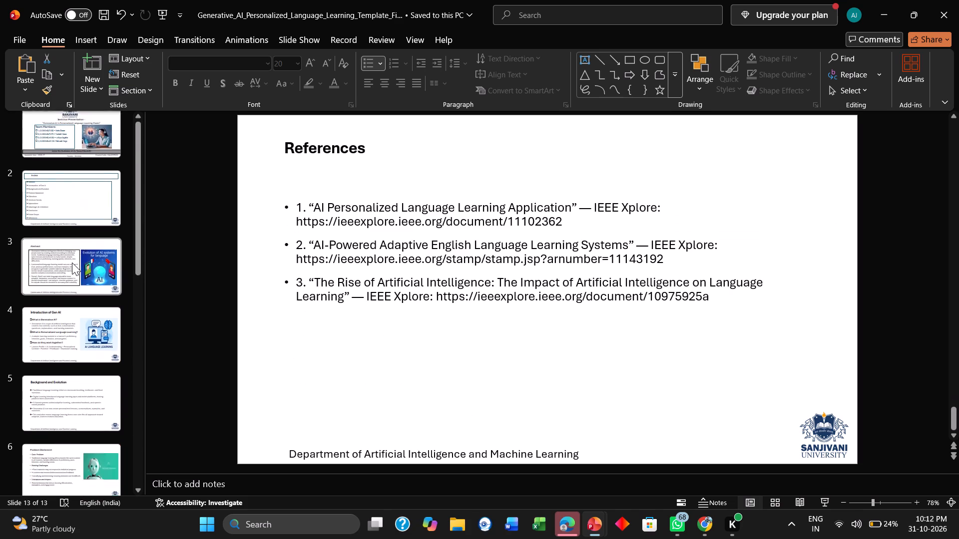
{"action": "scroll", "coordinate": [72, 263], "scroll_direction": "up", "scroll_amount": 1}
{"action": "scroll", "coordinate": [72, 192], "scroll_direction": "up", "scroll_amount": 6}
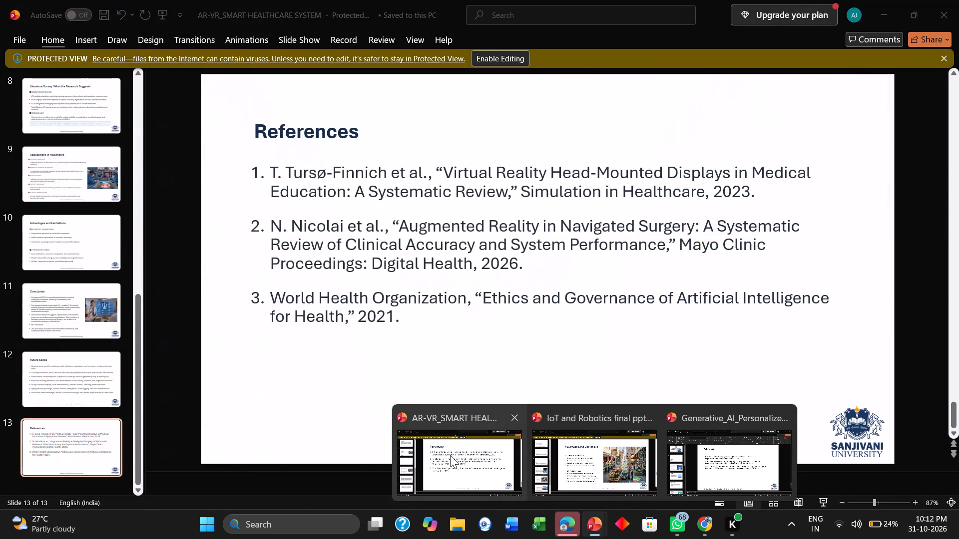
Switch to the IoT and Robotics final ppt and examine its slides' layout from the title slide through References.
{"action": "left_click", "coordinate": [554, 463]}
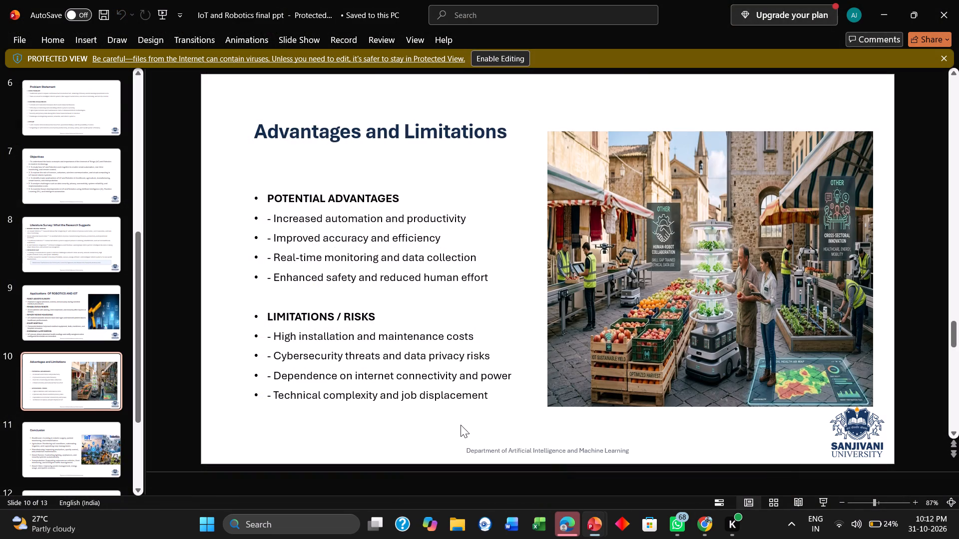
{"action": "scroll", "coordinate": [101, 261], "scroll_direction": "up", "scroll_amount": 8}
{"action": "scroll", "coordinate": [77, 135], "scroll_direction": "up", "scroll_amount": 7}
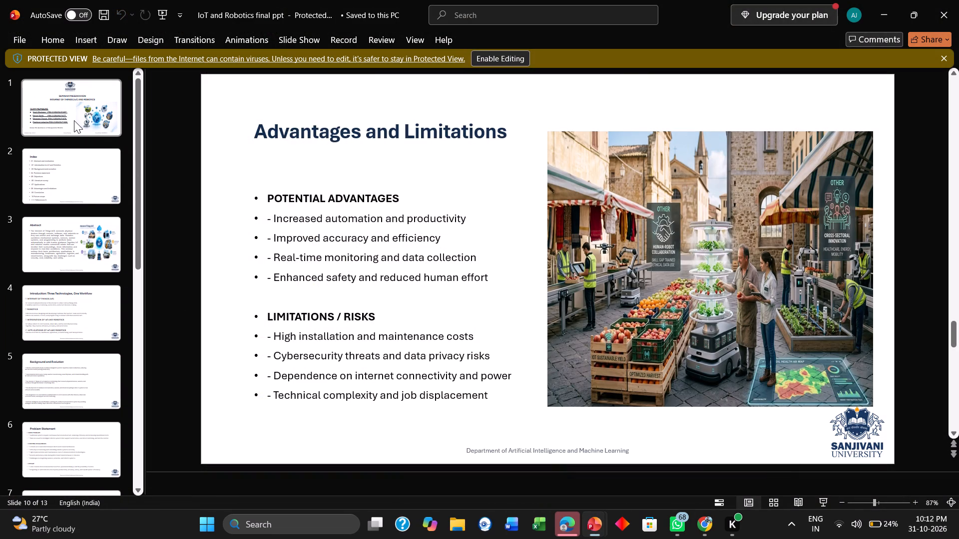
{"action": "left_click", "coordinate": [74, 120]}
{"action": "key", "text": "Down"}
{"action": "key", "text": "Down"}
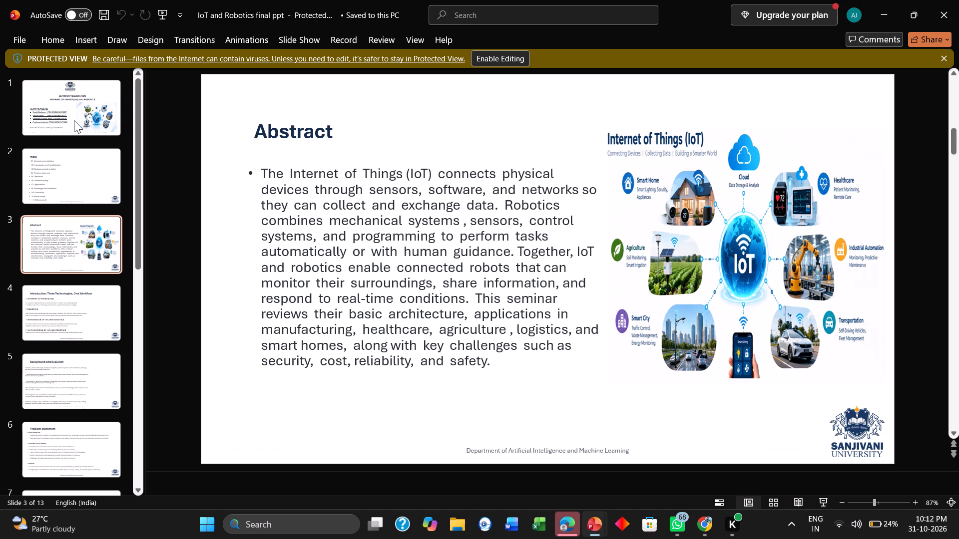
{"action": "key", "text": "Down"}
{"action": "key", "text": "Down"}
{"action": "key", "text": "Up"}
{"action": "key", "text": "Down"}
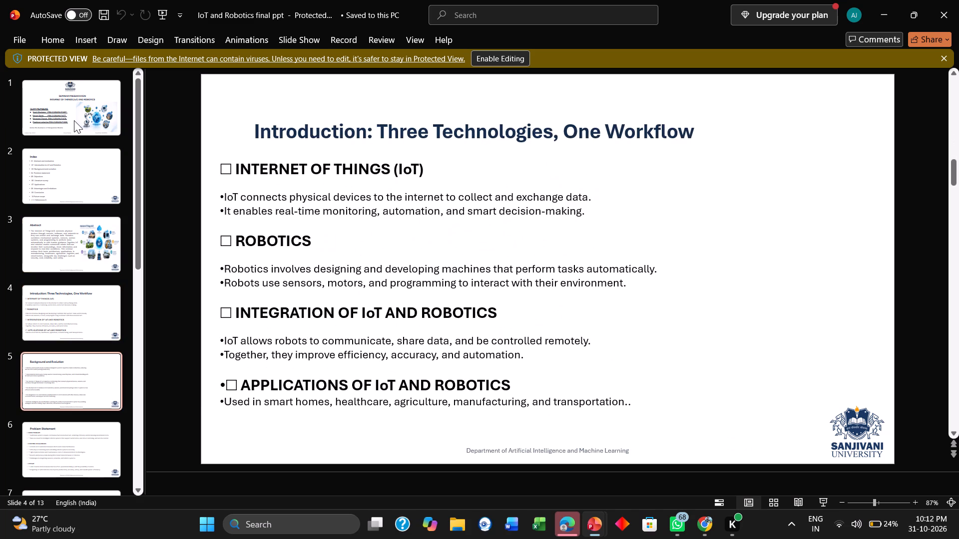
{"action": "key", "text": "Down"}
{"action": "key", "text": "Down"}
{"action": "key", "text": "Down"}
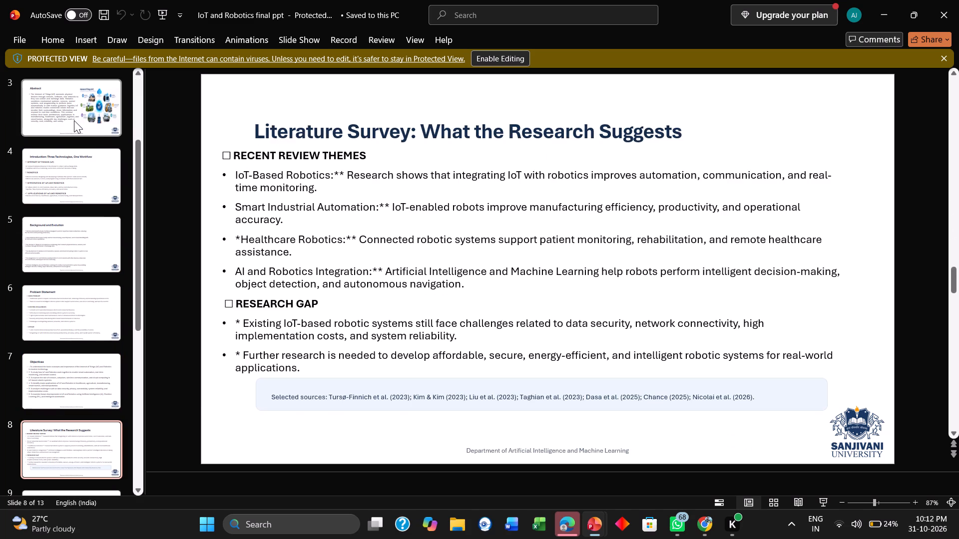
{"action": "key", "text": "Down"}
{"action": "key", "text": "Down"}
{"action": "key", "text": "Up"}
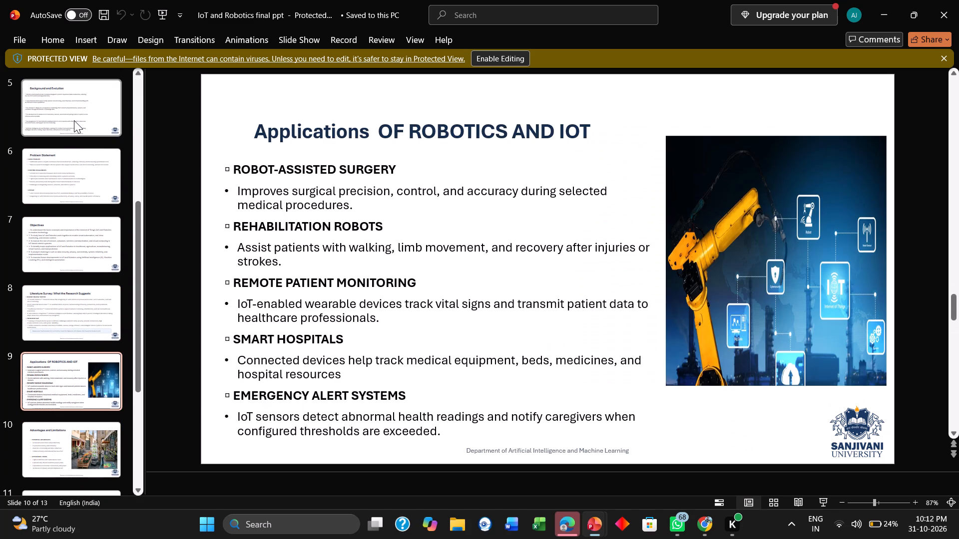
{"action": "key", "text": "Down"}
{"action": "key", "text": "Down"}
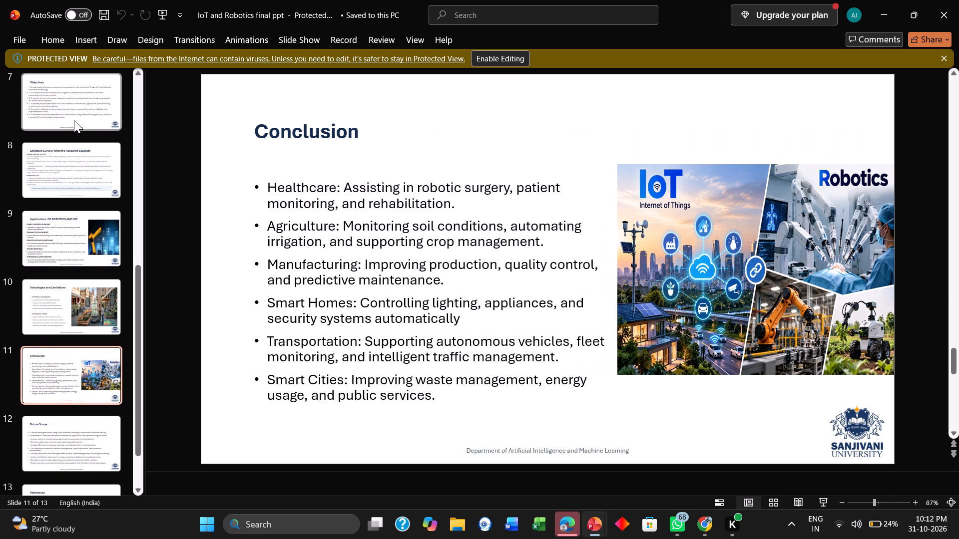
{"action": "key", "text": "Down"}
{"action": "key", "text": "Down"}
{"action": "key", "text": "Down"}
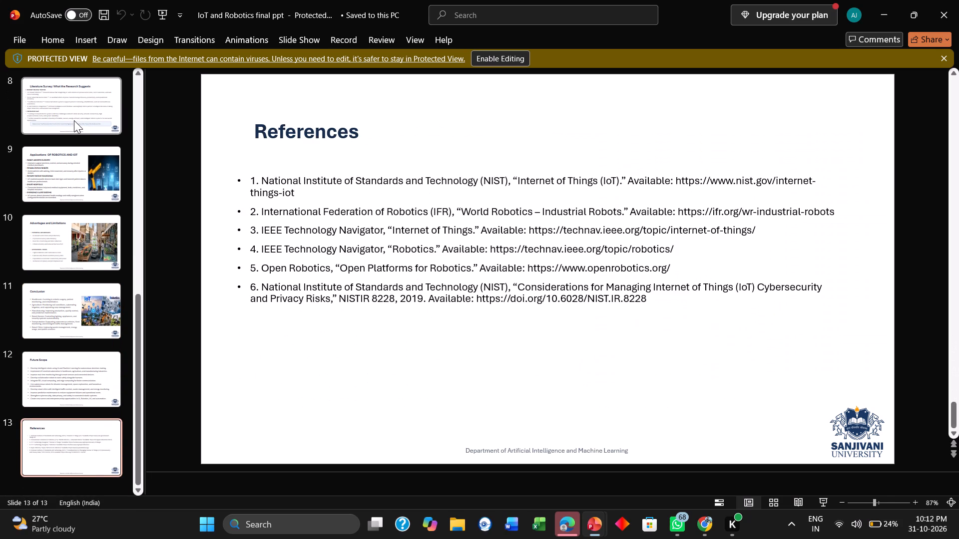
{"action": "key", "text": "Down"}
{"action": "scroll", "coordinate": [77, 145], "scroll_direction": "up", "scroll_amount": 15}
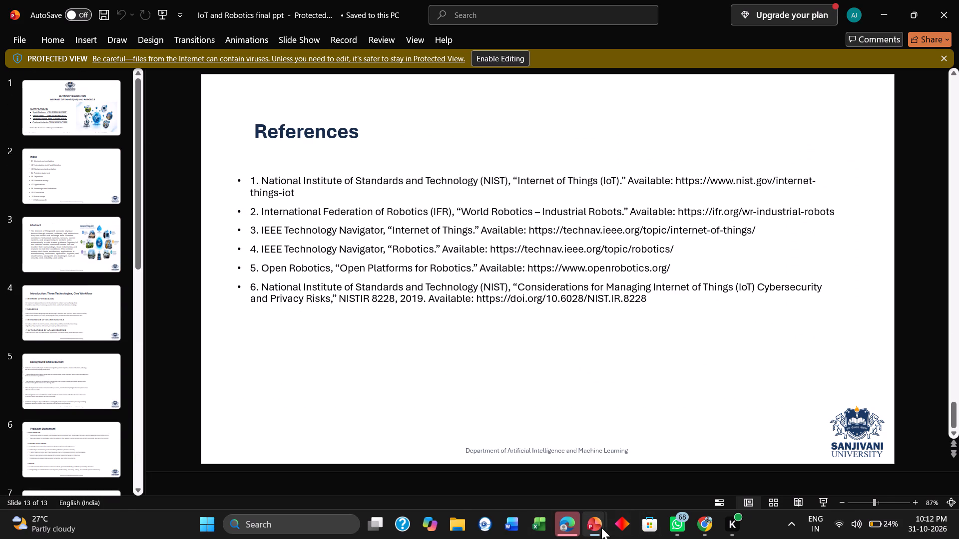
Return to the Generative AI presentation and save it to Downloads as Generative_AI_Personalized_Language_Learning_Template_Fixed in PowerPoint Presentation format.
{"action": "left_click", "coordinate": [706, 451]}
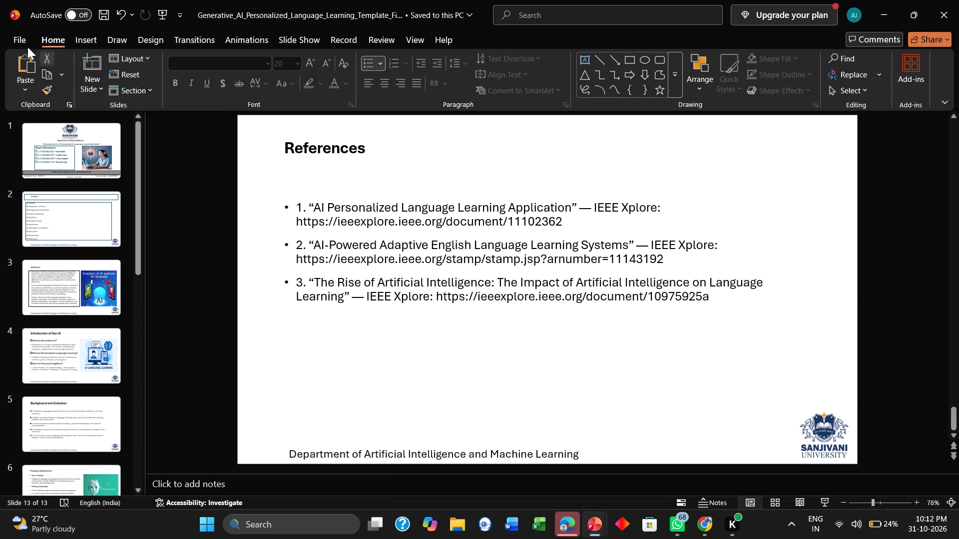
{"action": "left_click", "coordinate": [15, 39]}
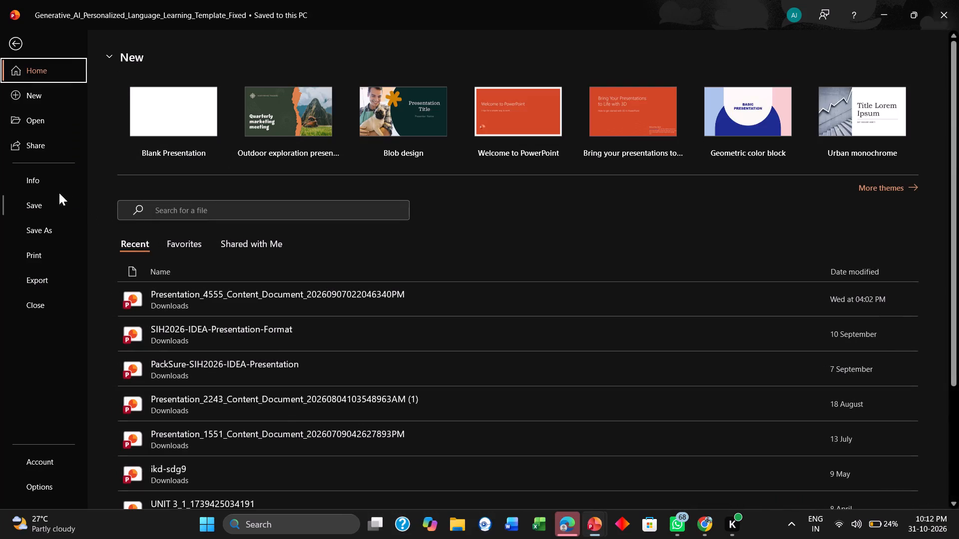
{"action": "left_click", "coordinate": [43, 229]}
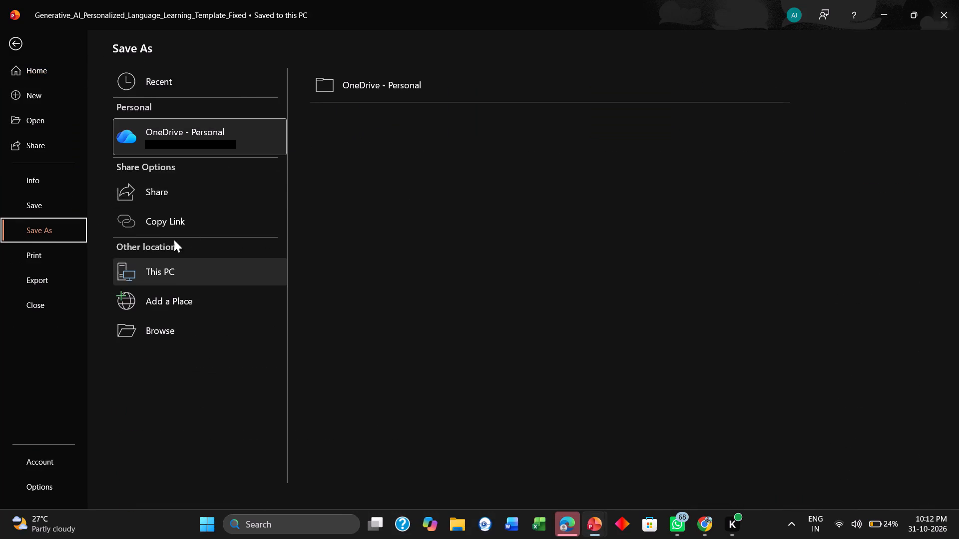
{"action": "left_click", "coordinate": [166, 273]}
{"action": "left_click", "coordinate": [328, 137]}
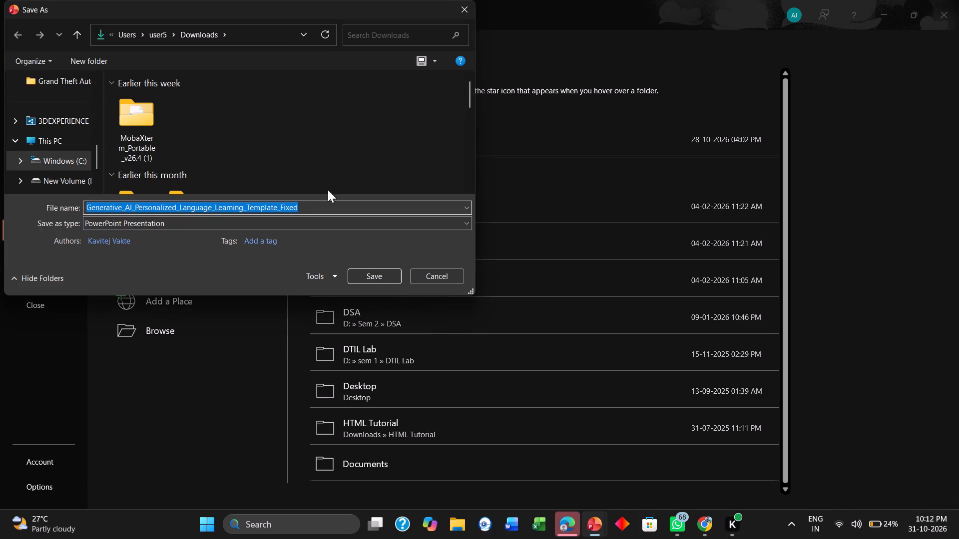
{"action": "left_click", "coordinate": [373, 269]}
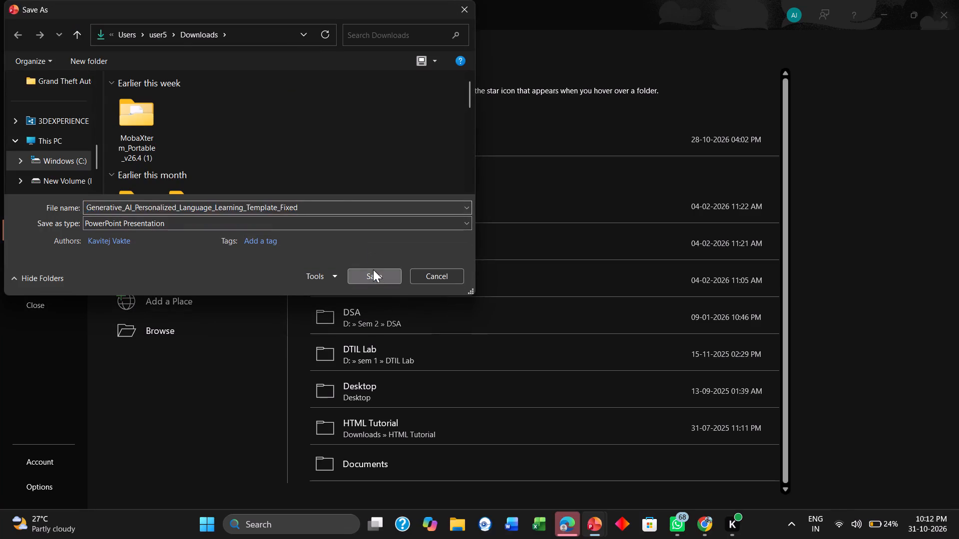